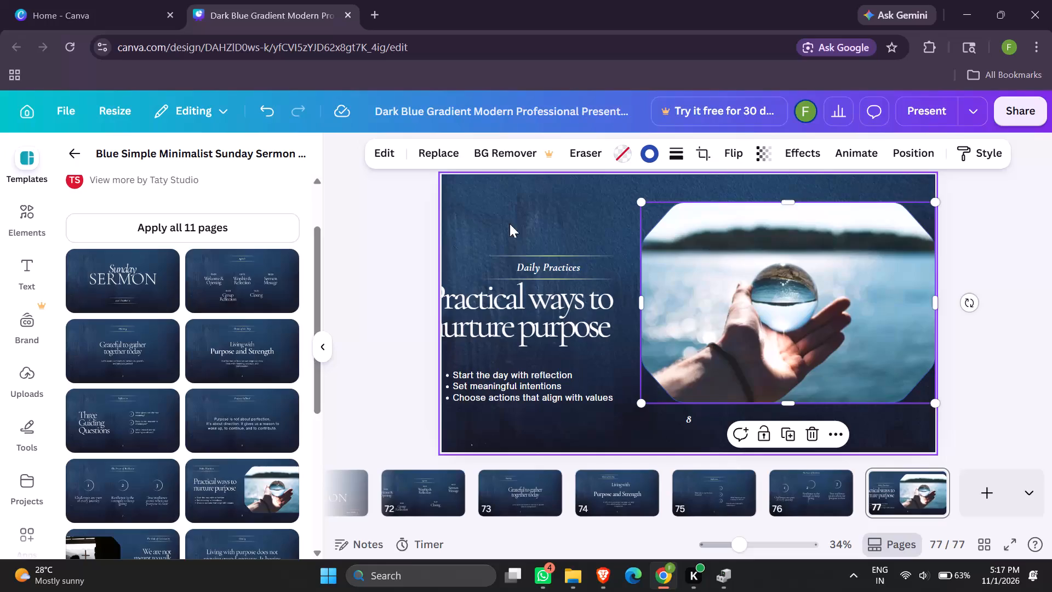
Shift the "Daily Practices" label, heading and bullet list together toward the photo on page 77, bringing the cut-off text inside the slide.
drag(518, 227, 531, 335)
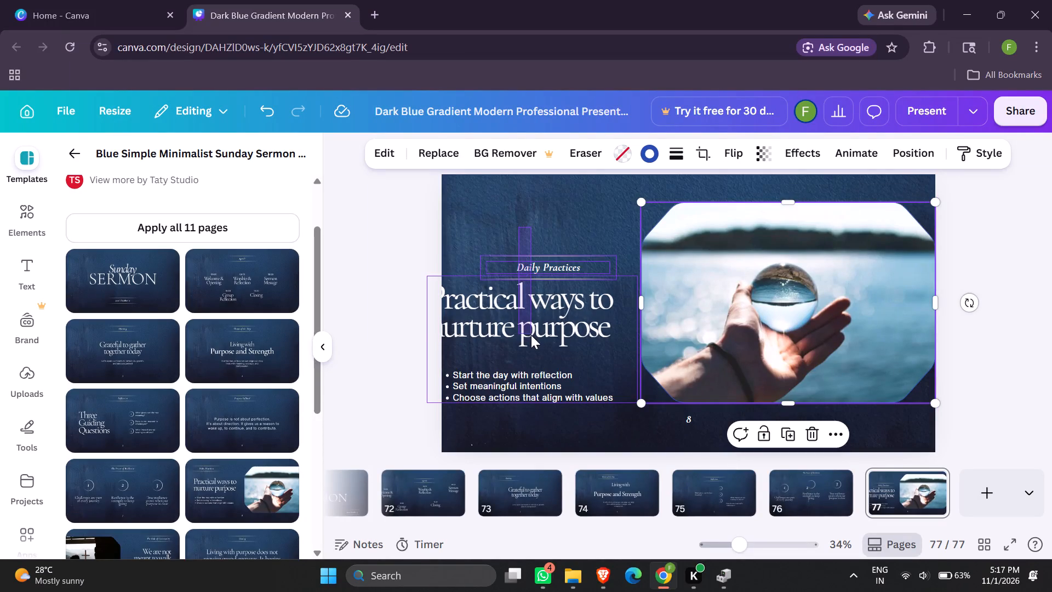
drag(531, 335, 553, 329)
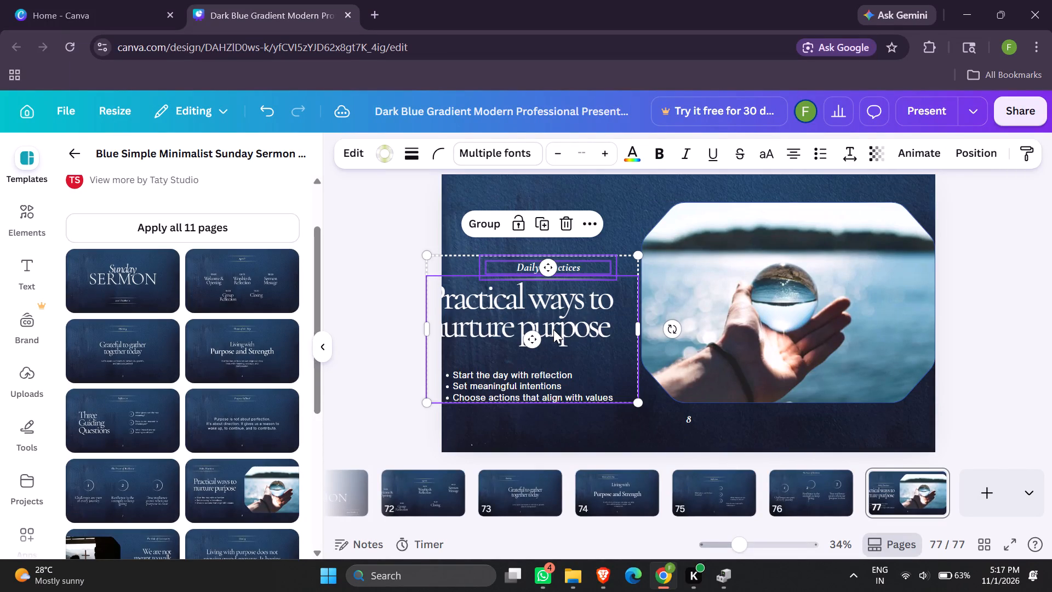
drag(553, 329, 569, 317)
drag(569, 317, 577, 328)
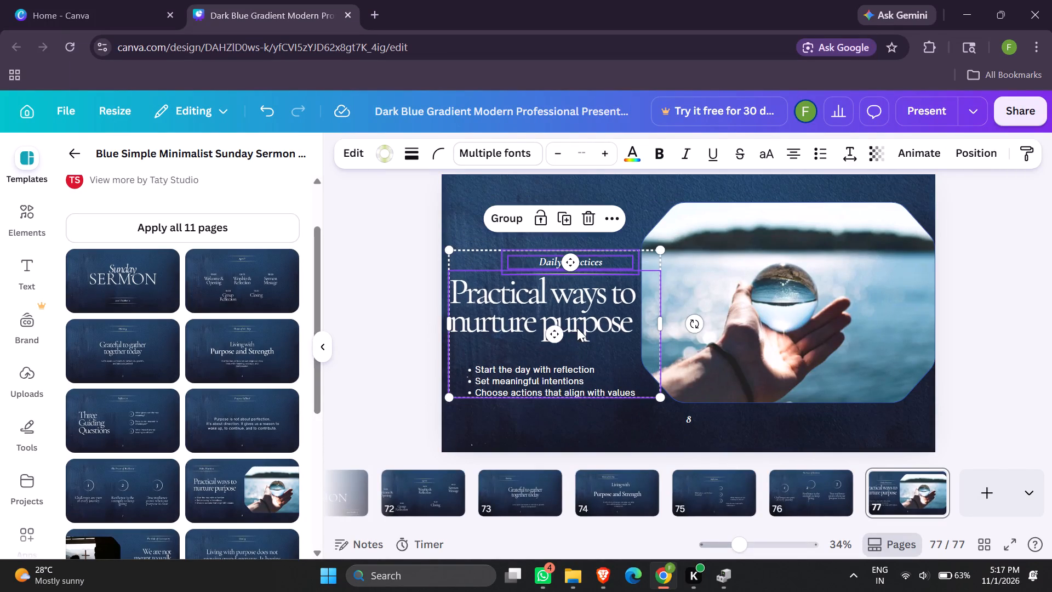
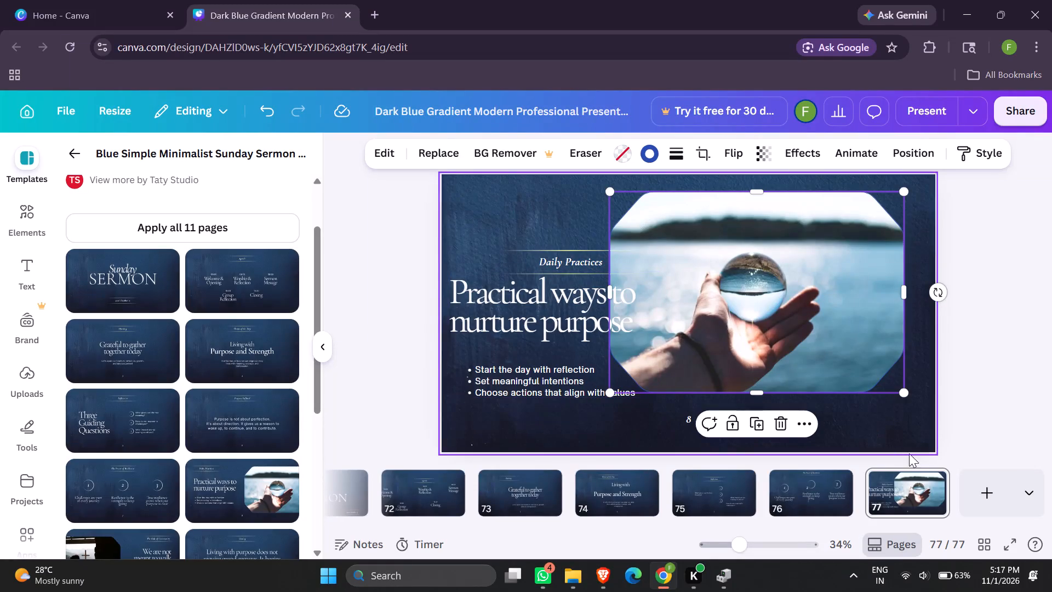
Add page 78 and apply the "We are not meant to walk alone." template page to it.
click(976, 486)
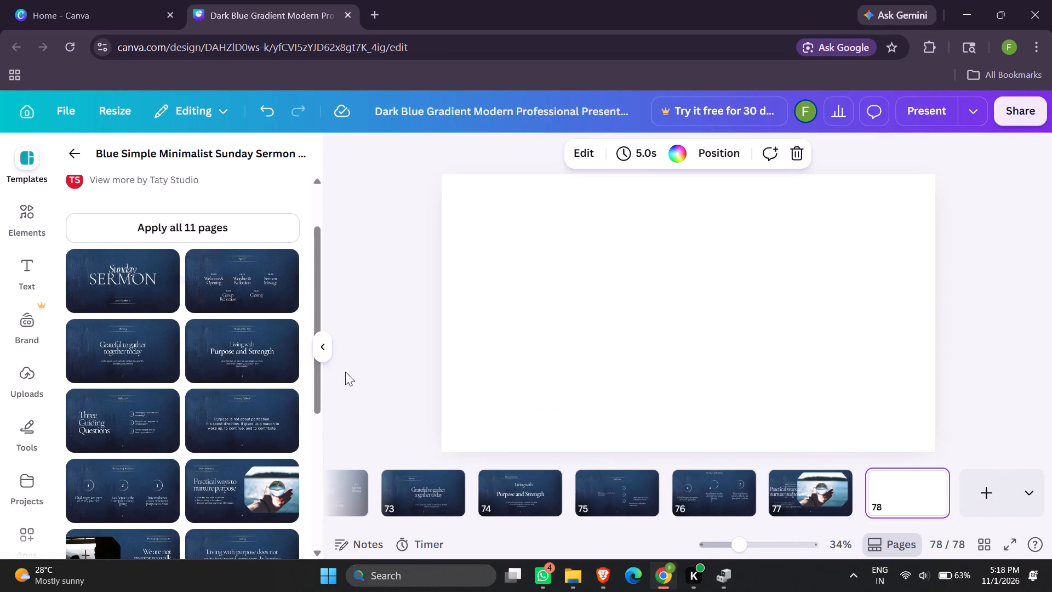
scroll(9, 384, down, 1)
scroll(75, 459, down, 1)
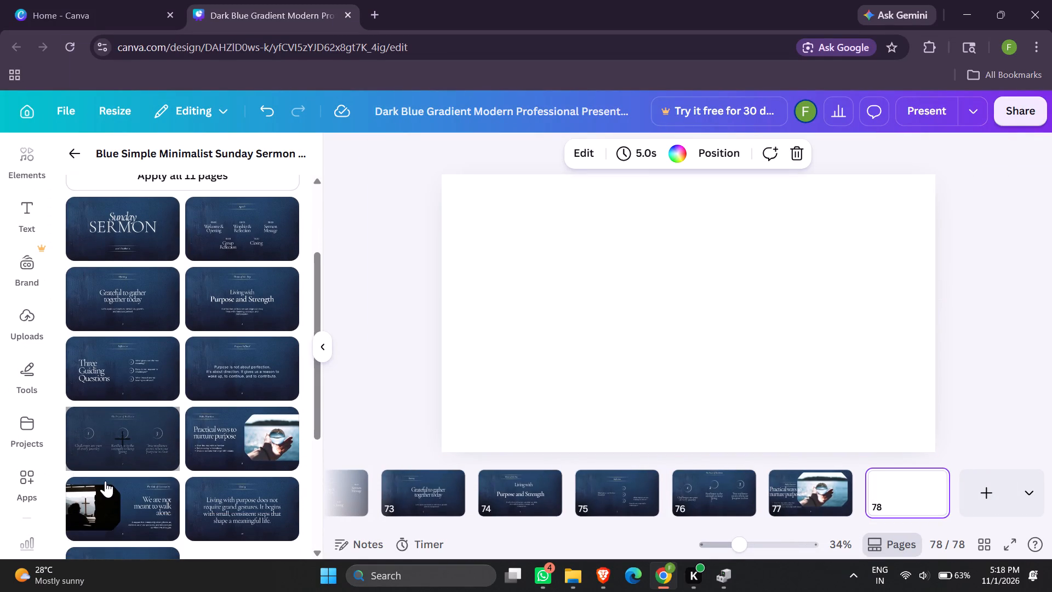
click(111, 486)
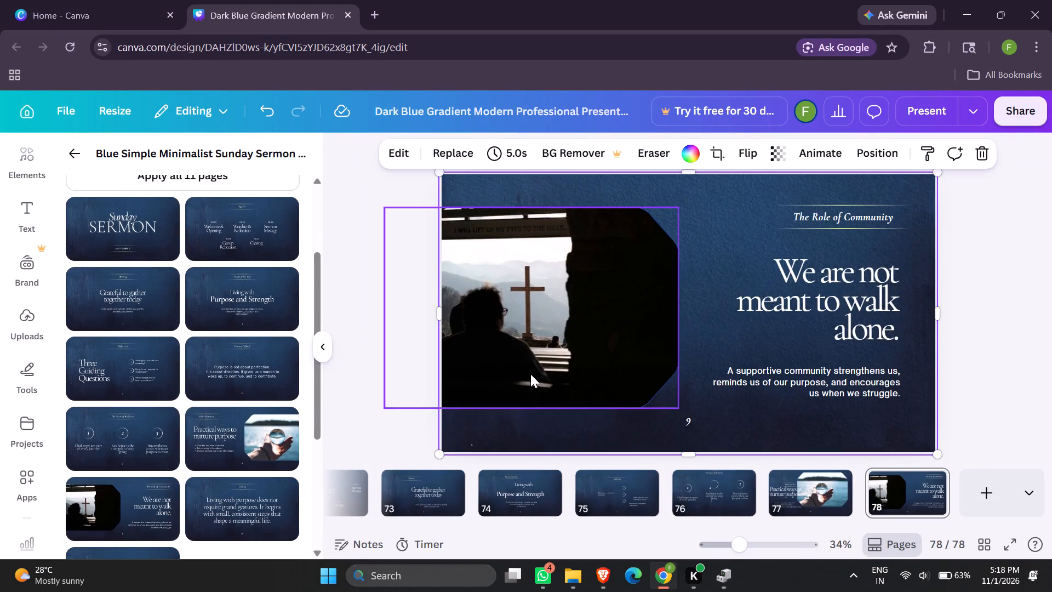
Move the cross photo on page 78 inward until its cut-off side sits fully inside the slide.
drag(530, 374, 605, 361)
drag(605, 361, 609, 360)
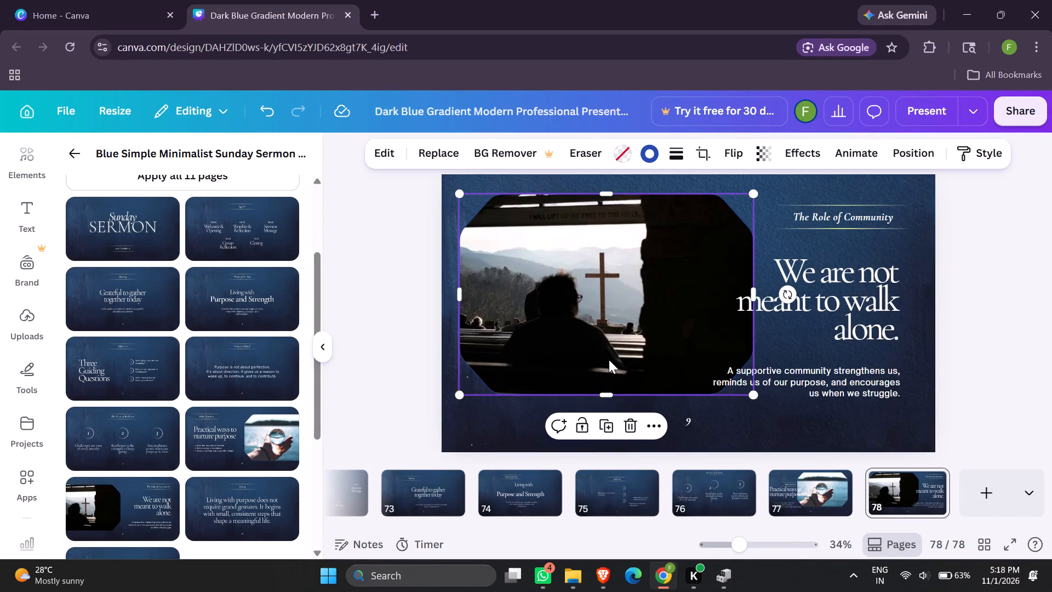
drag(609, 360, 631, 356)
drag(631, 356, 590, 369)
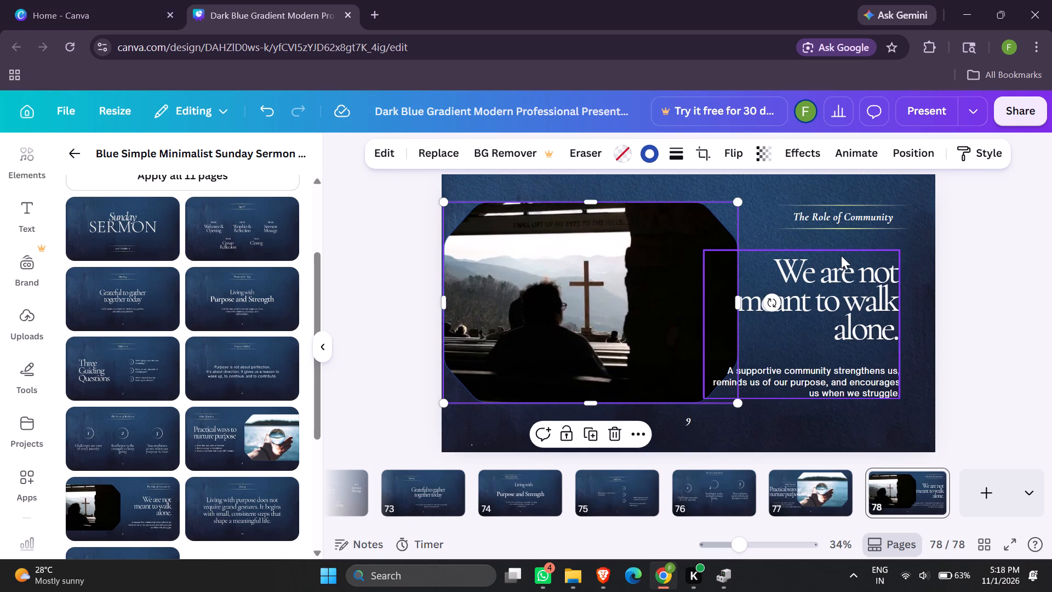
Shift the "The Role of Community" label together with its lines slightly inward and down, above the heading.
drag(765, 192, 819, 222)
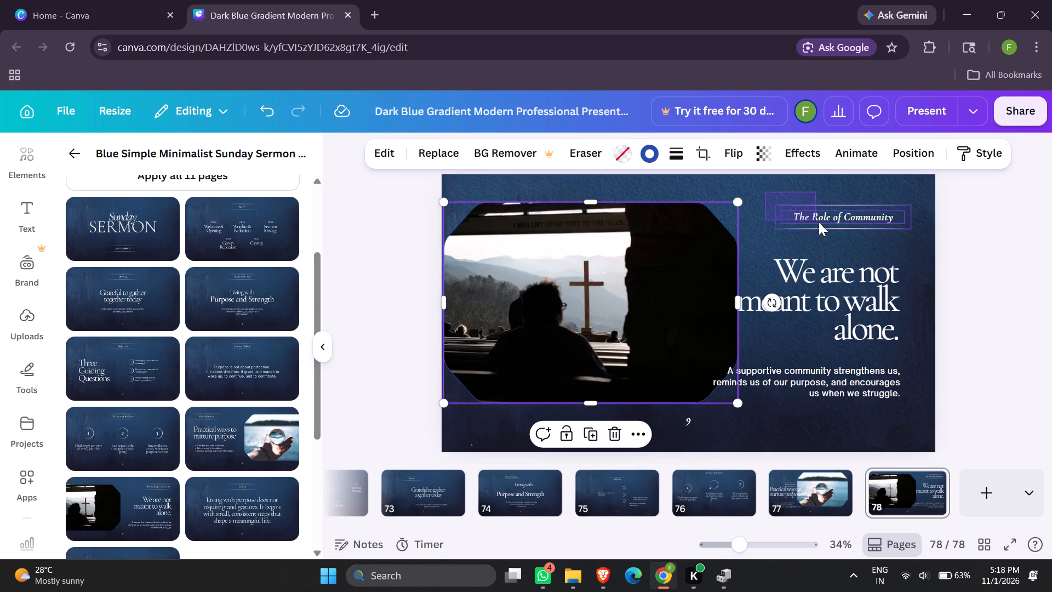
drag(819, 222, 864, 242)
drag(856, 220, 847, 213)
drag(847, 213, 867, 218)
drag(867, 218, 821, 220)
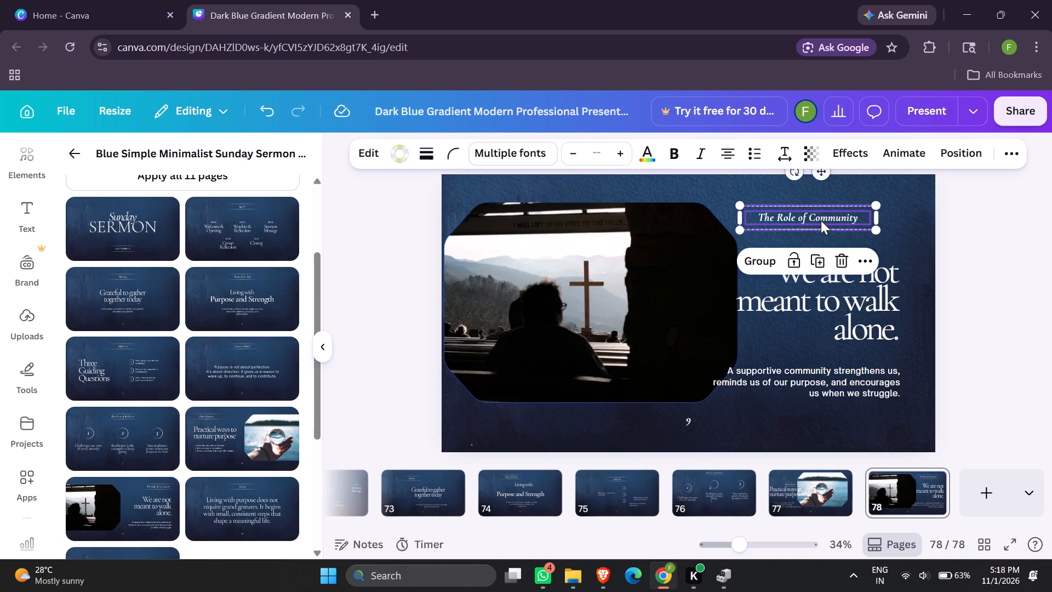
drag(821, 220, 845, 233)
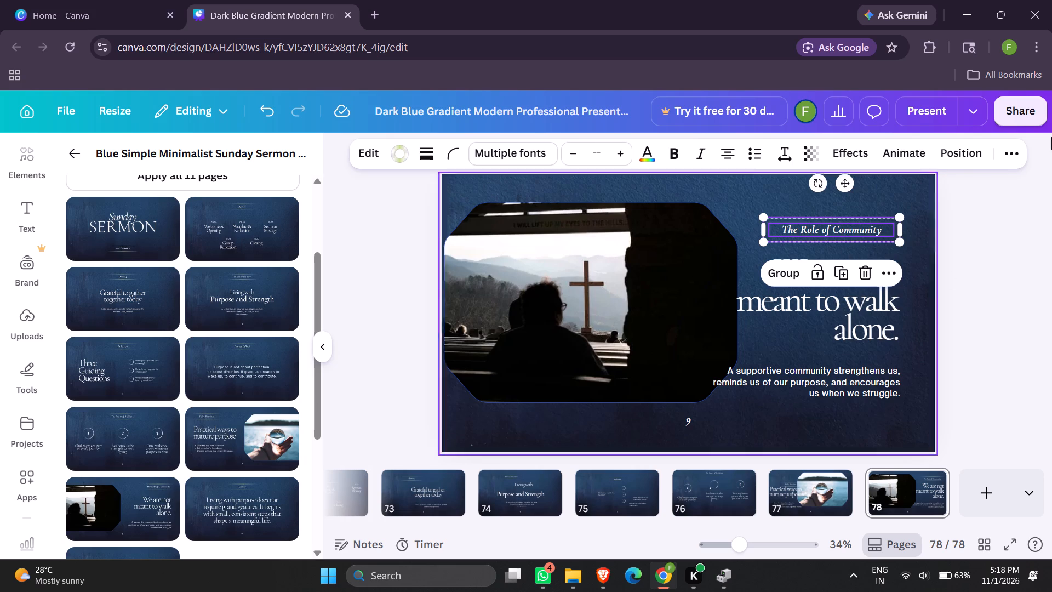
Reposition the photo near the slide's left edge and raise the "The Role of Community" label with its lines.
drag(571, 320, 587, 334)
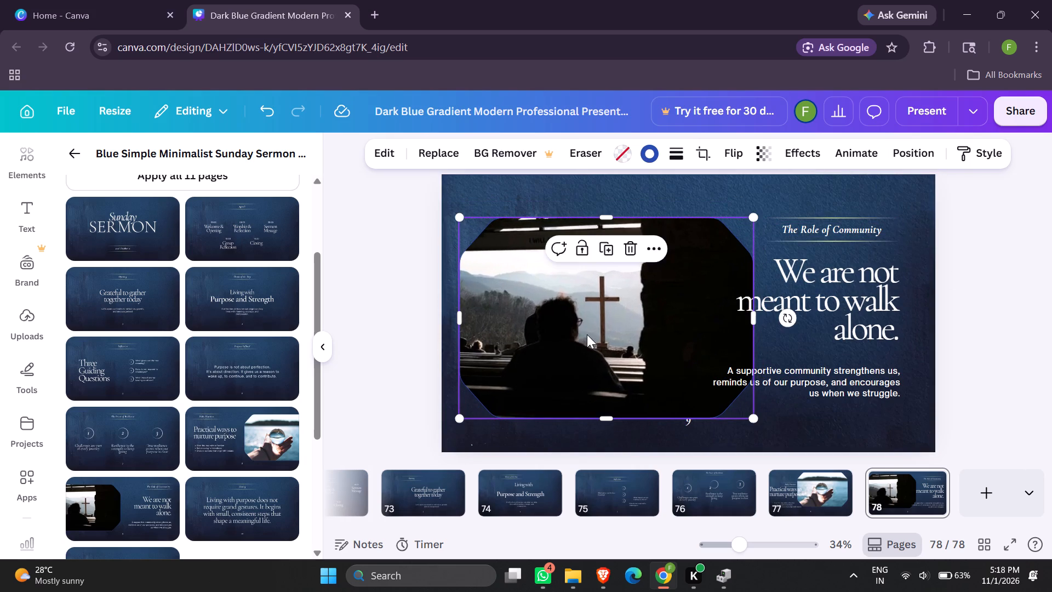
drag(587, 334, 563, 321)
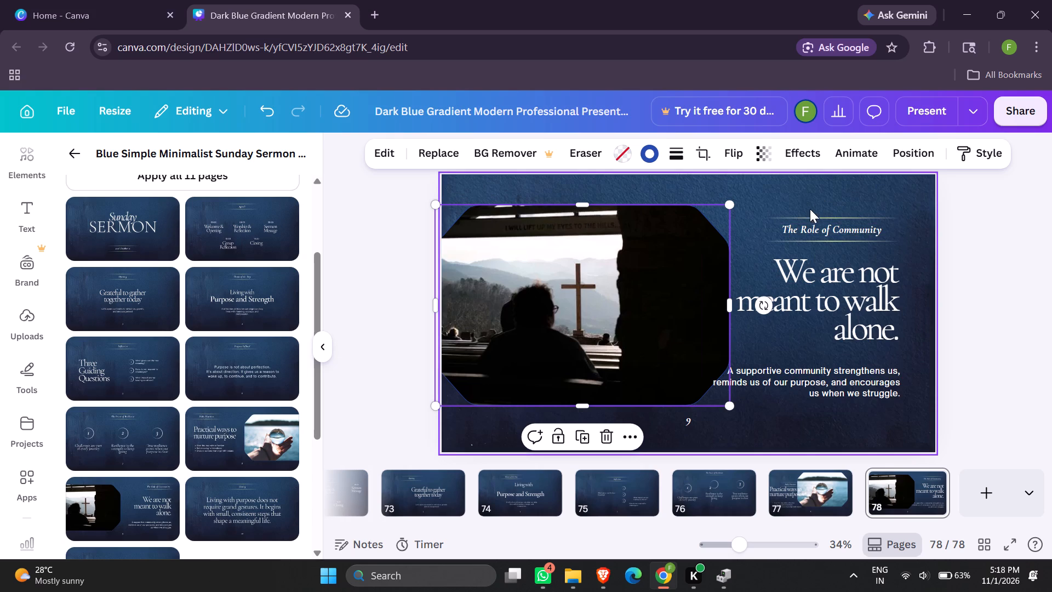
drag(795, 203, 804, 244)
drag(817, 226, 812, 213)
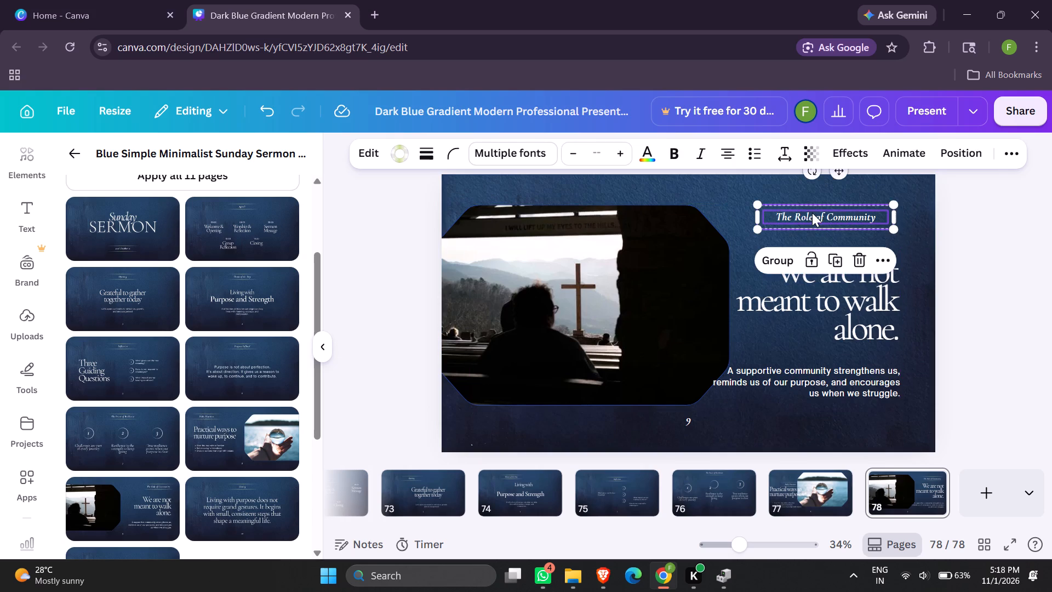
Raise the heading group slightly, then narrow the photo from its right side and place it against the slide's left edge.
drag(795, 326, 810, 317)
drag(810, 317, 798, 316)
drag(656, 351, 669, 350)
drag(742, 352, 717, 346)
drag(694, 335, 707, 333)
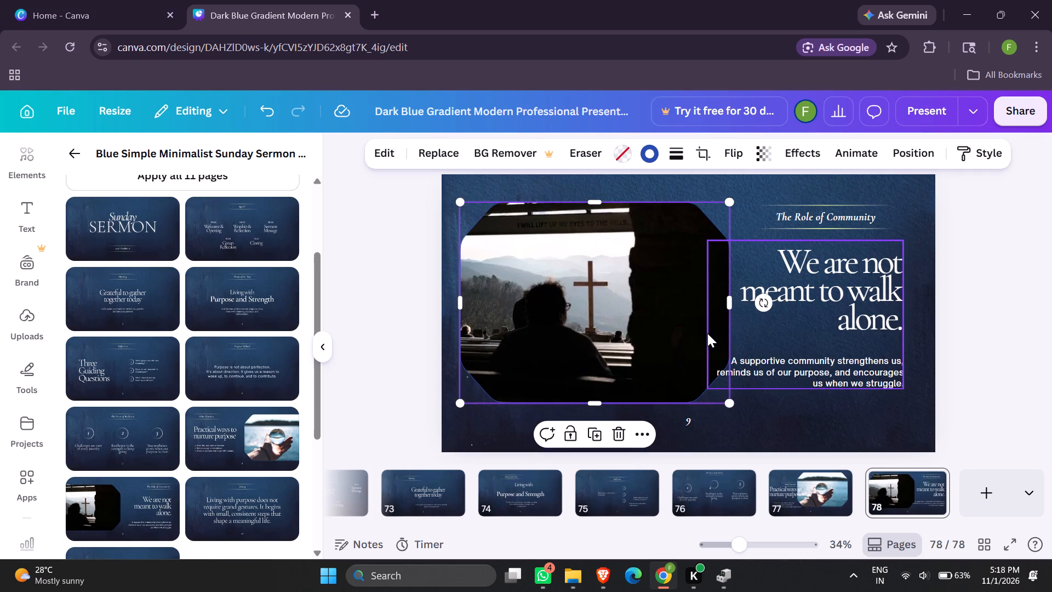
drag(734, 342, 723, 336)
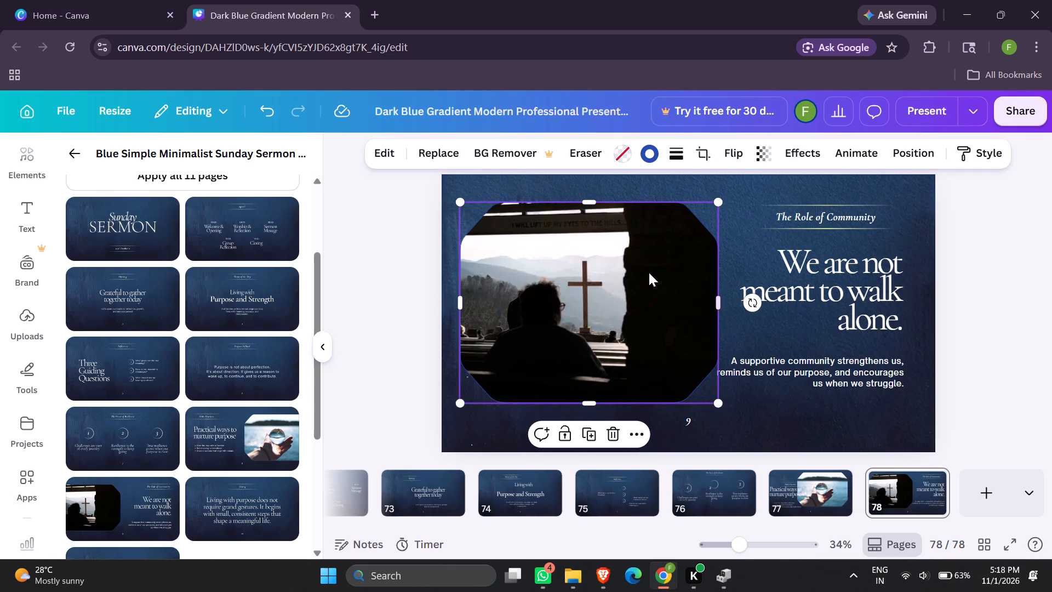
drag(649, 272, 630, 274)
Lower the heading and paragraph group toward the photo, then shift only the "We are not meant to walk alone." heading further left.
drag(748, 278, 767, 278)
drag(767, 278, 751, 315)
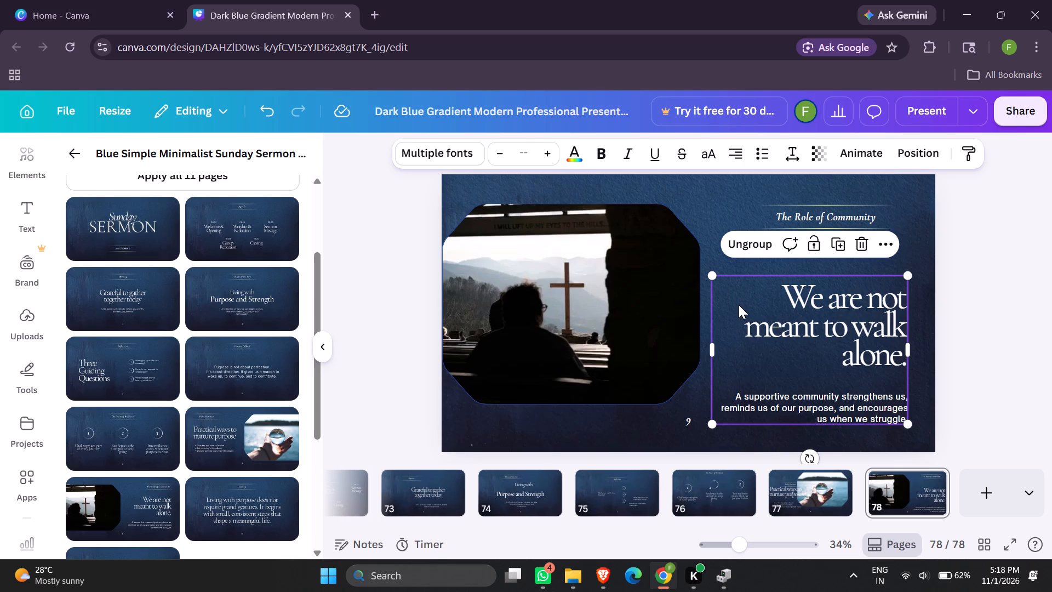
drag(739, 305, 704, 291)
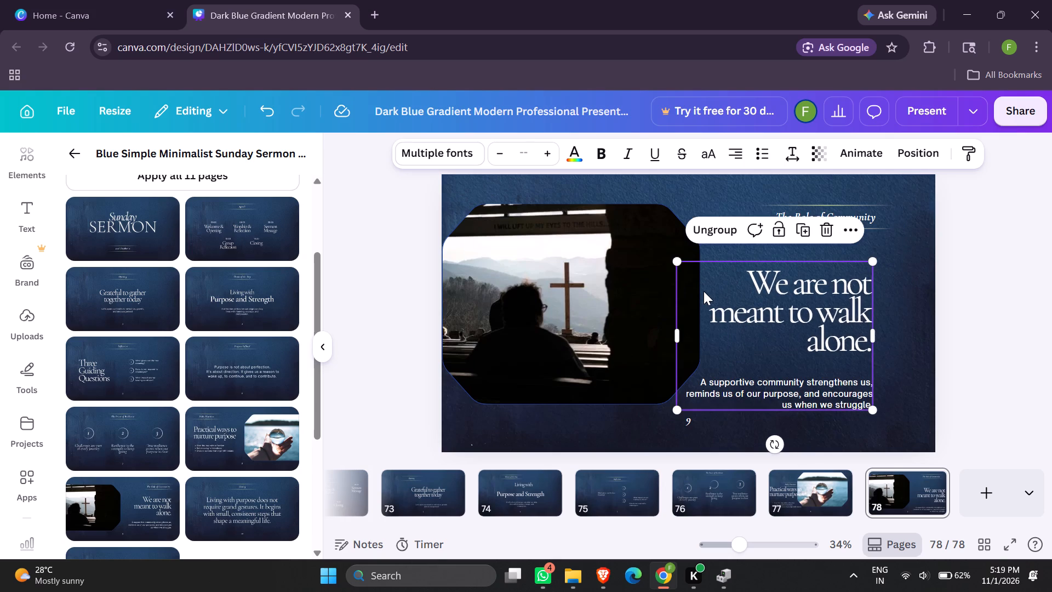
click(704, 291)
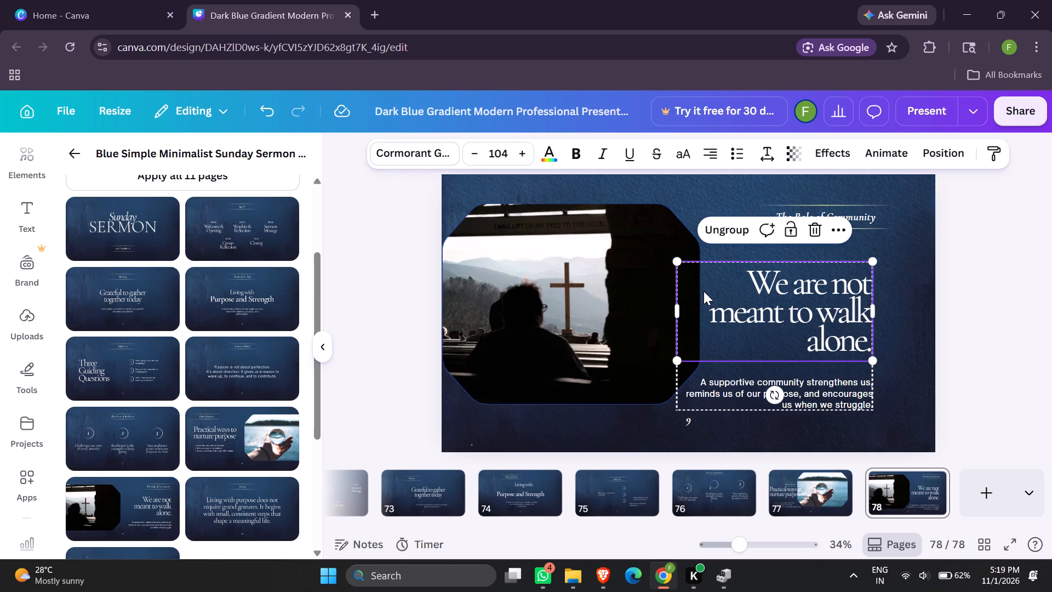
drag(704, 291, 662, 298)
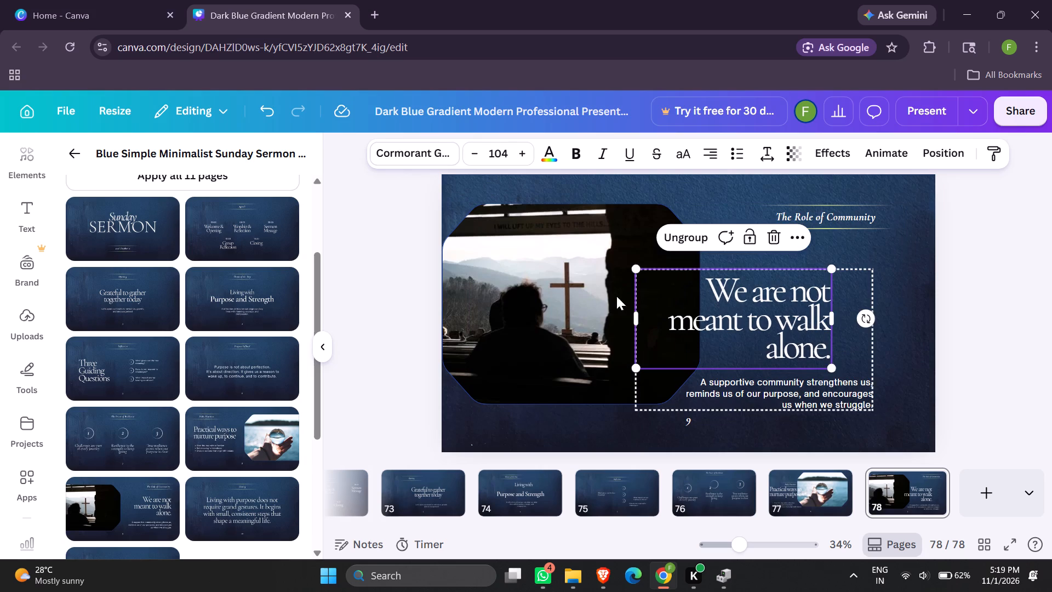
Narrow the photo further from its right side and set it flush with the slide's left edge.
drag(568, 291, 603, 284)
drag(734, 235, 705, 249)
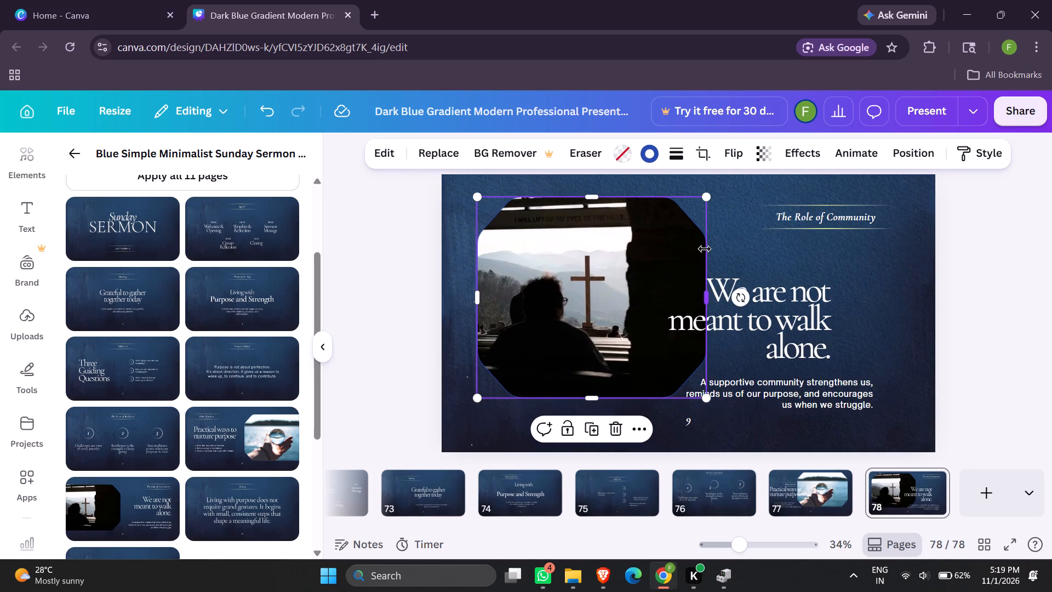
drag(740, 314, 713, 309)
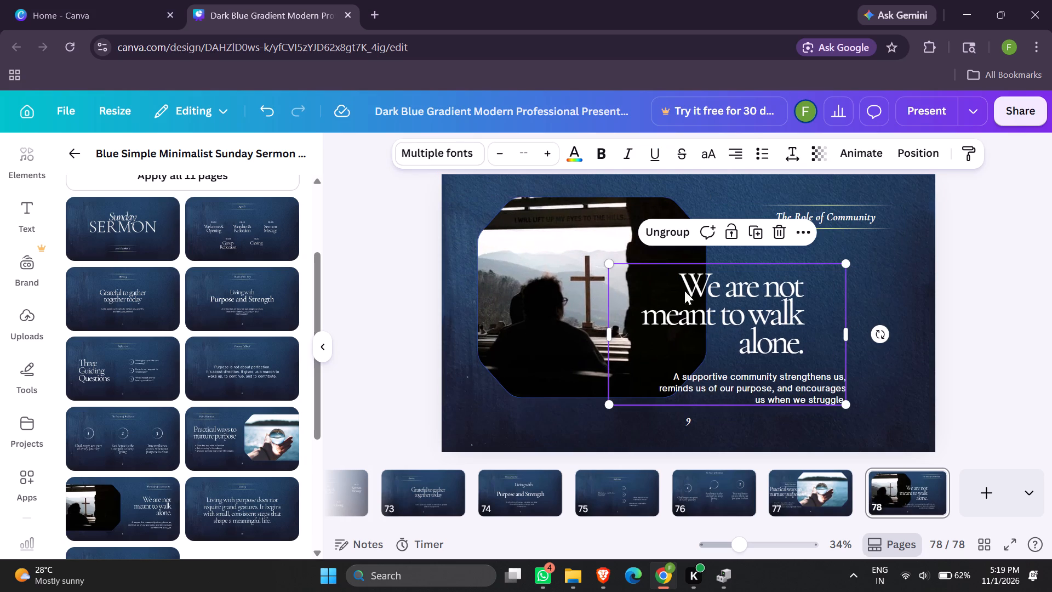
drag(585, 264, 550, 266)
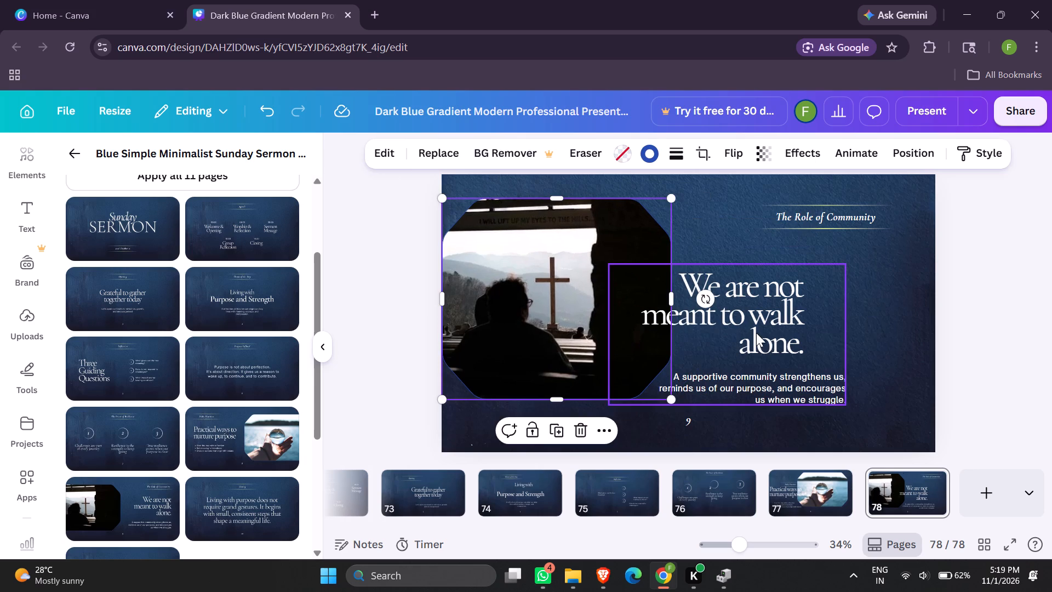
Move the heading and paragraph group right, clear of the photo and under the "The Role of Community" label.
drag(756, 333, 786, 333)
drag(786, 333, 808, 335)
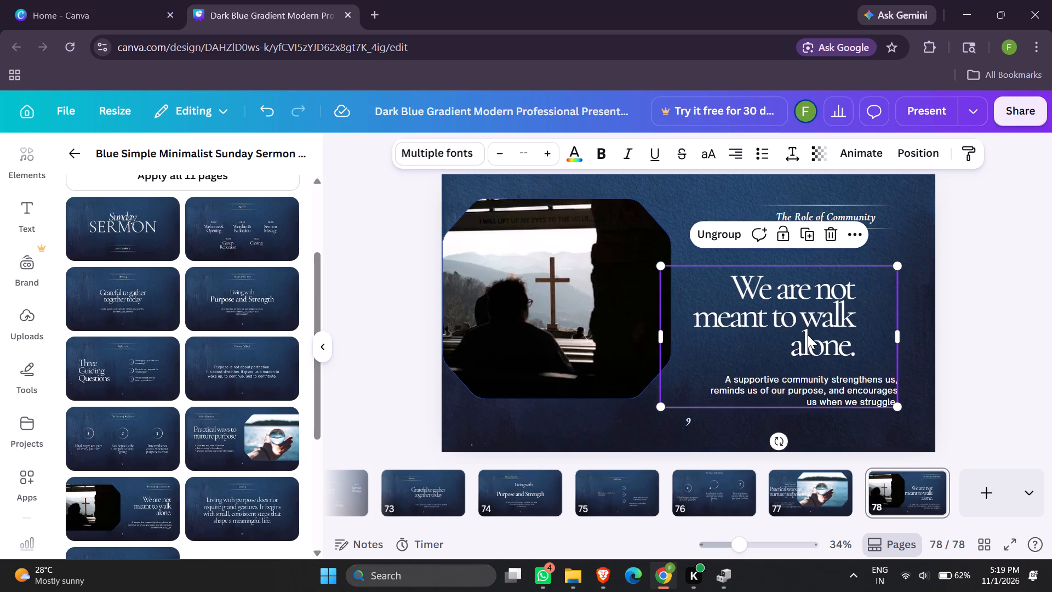
drag(808, 335, 842, 318)
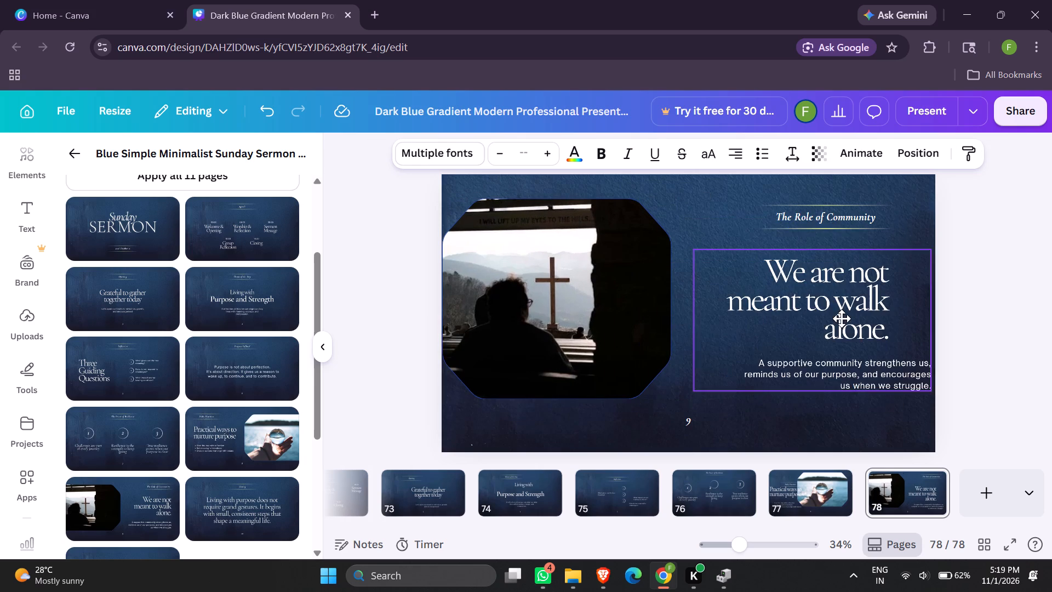
drag(842, 318, 842, 318)
drag(842, 318, 825, 317)
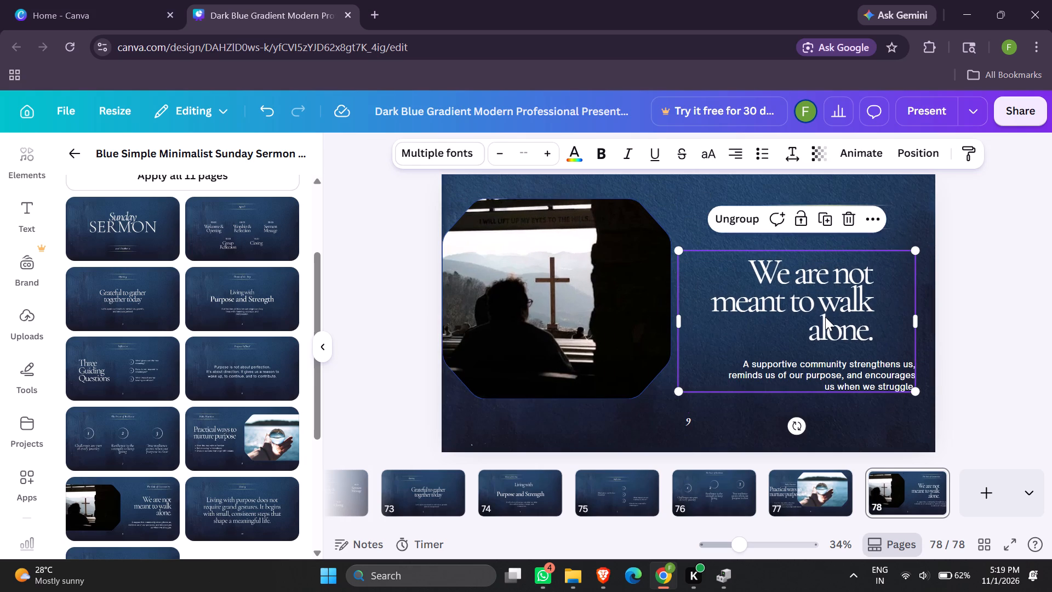
drag(825, 317, 821, 309)
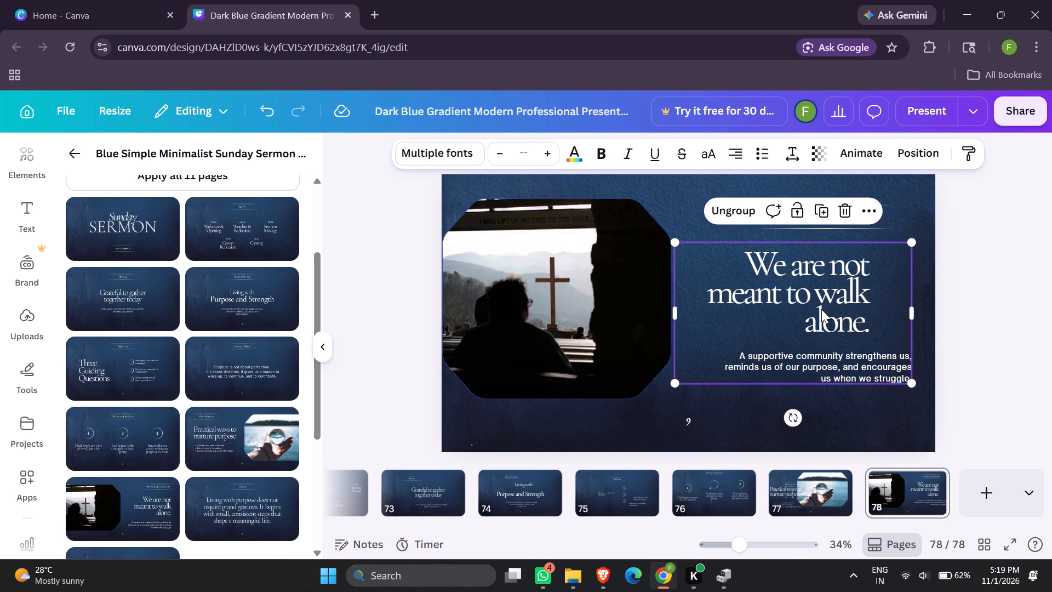
Fine-tune the heading and paragraph group's position, leaving a wider gap below the label and keeping it inside the slide.
drag(821, 309, 856, 309)
drag(856, 309, 838, 296)
drag(838, 296, 812, 314)
drag(812, 314, 828, 334)
drag(828, 334, 828, 333)
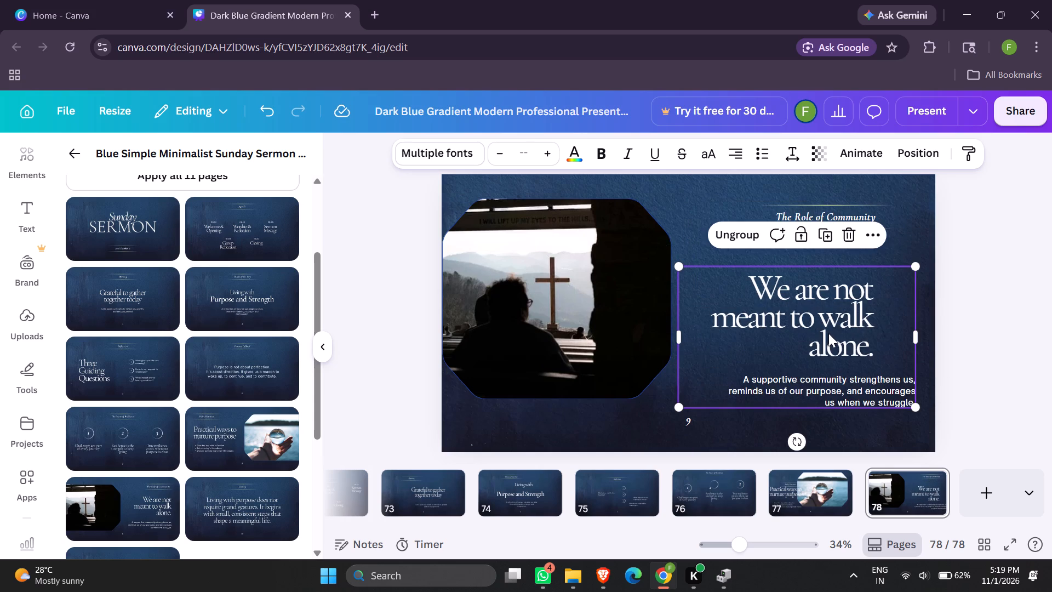
drag(828, 333, 828, 322)
drag(828, 322, 845, 326)
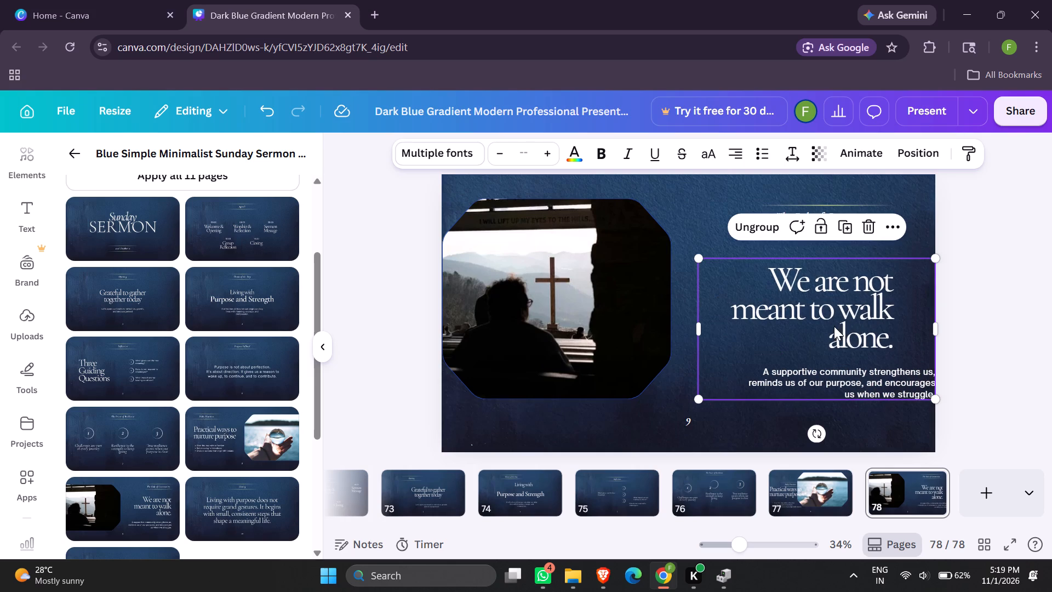
drag(825, 329, 819, 322)
drag(819, 322, 816, 345)
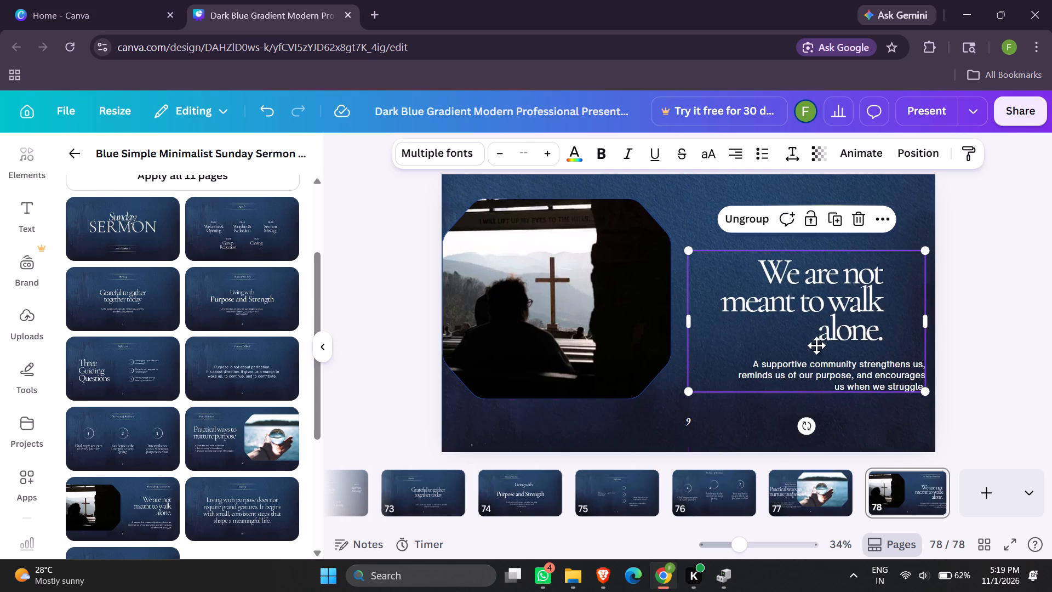
drag(816, 345, 816, 347)
Lower the photo along the slide's left edge so it sits roughly level with the heading and paragraph.
drag(627, 238, 627, 282)
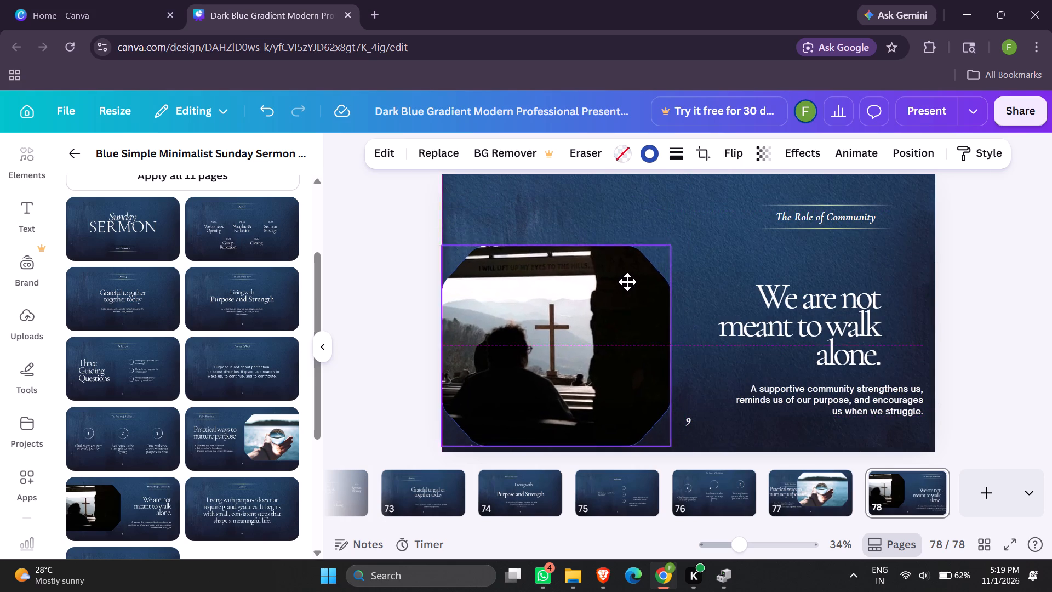
drag(627, 282, 631, 265)
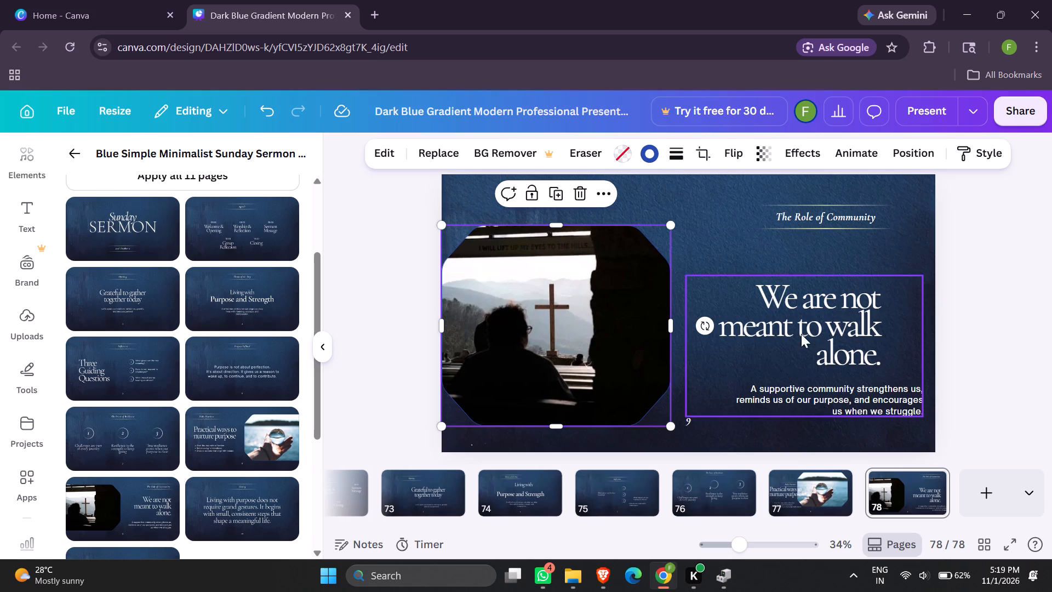
drag(818, 339, 818, 329)
drag(818, 329, 821, 342)
click(593, 295)
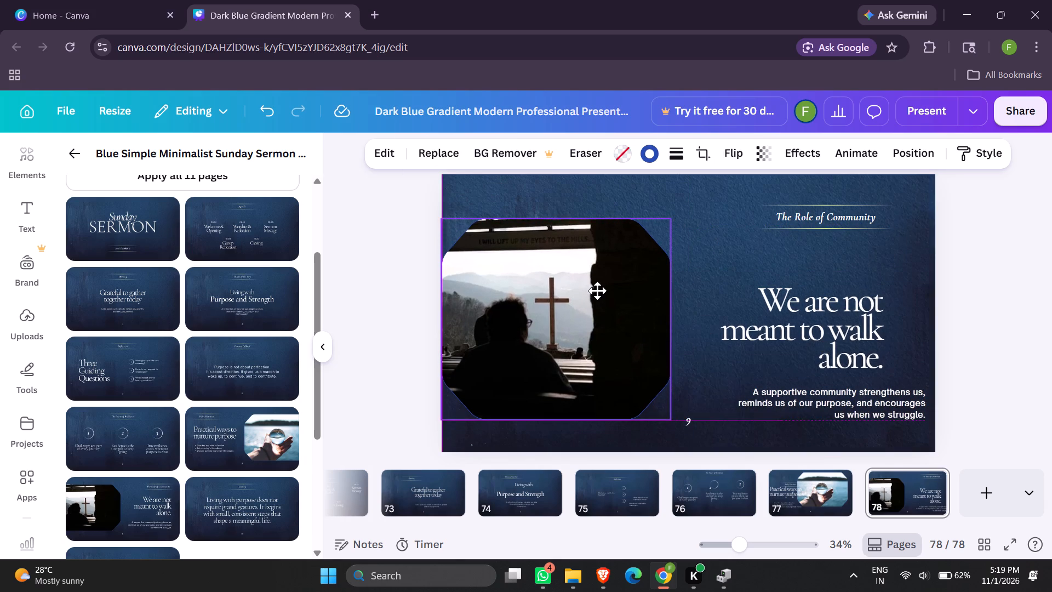
Shift the heading and paragraph group further from the photo, up to the slide's right edge.
drag(820, 335, 819, 313)
drag(819, 313, 812, 356)
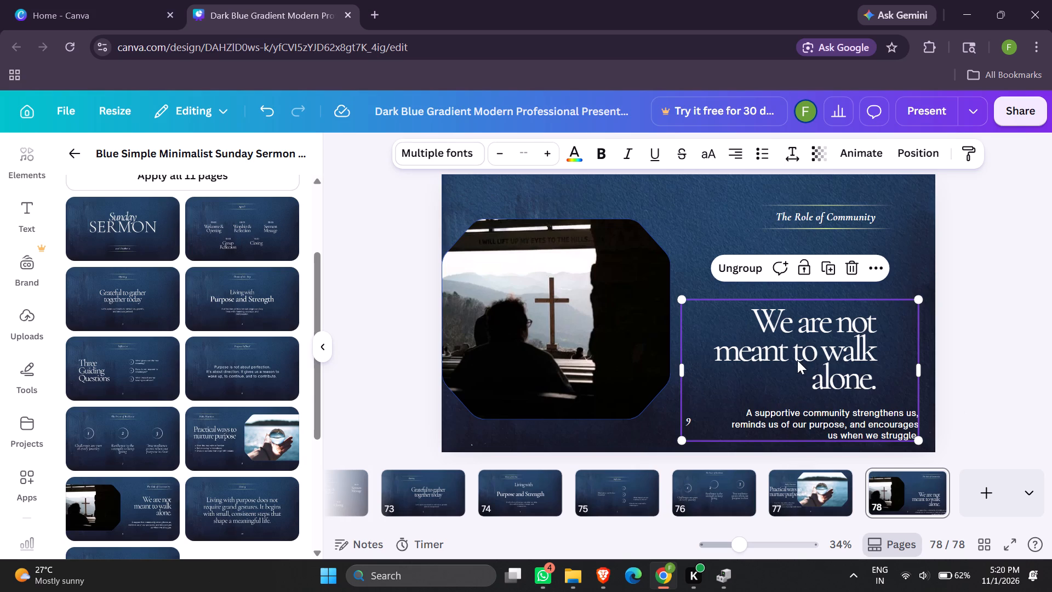
drag(797, 360, 819, 332)
In a new browser tab, search Google for "500 cad to inr".
click(371, 13)
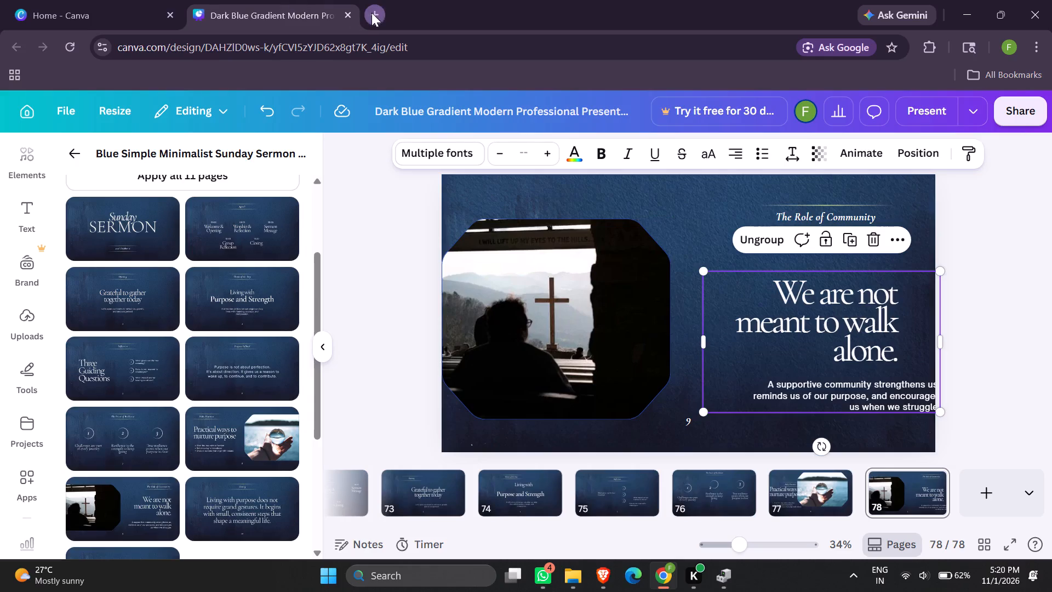
click(401, 316)
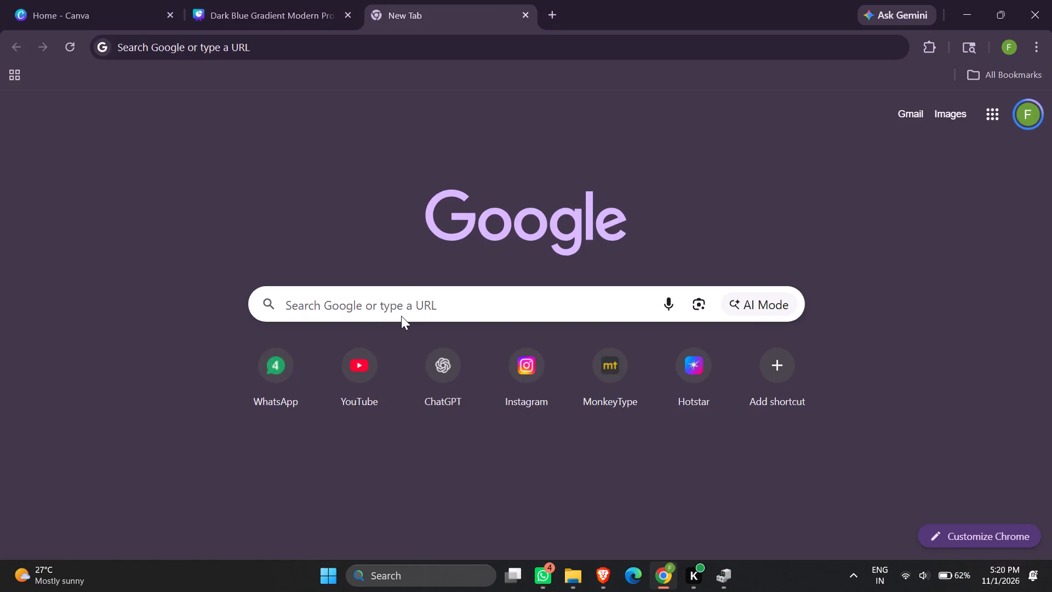
click(376, 310)
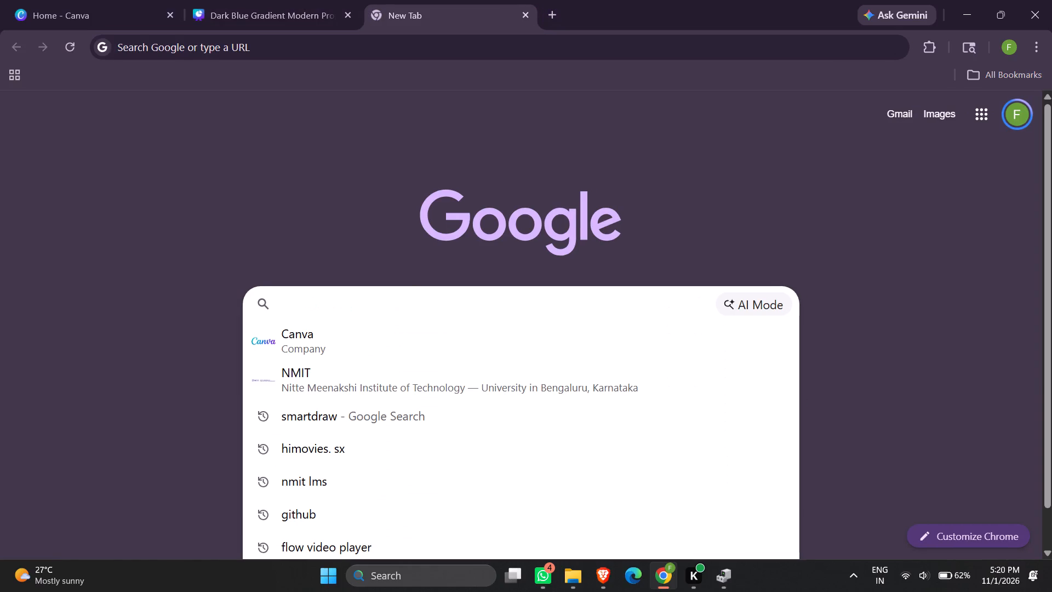
text(500 ca)
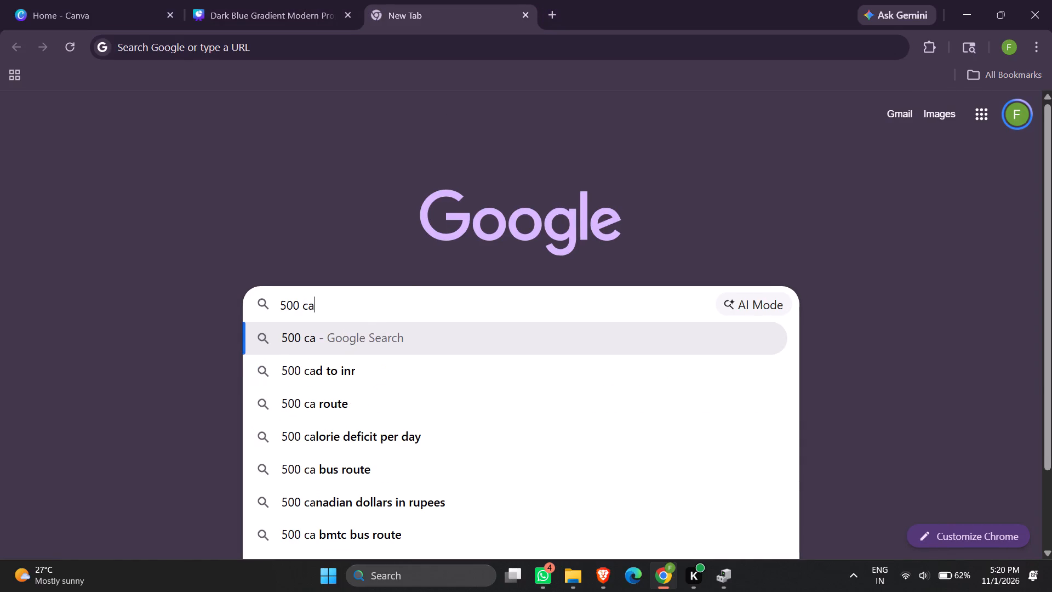
click(330, 377)
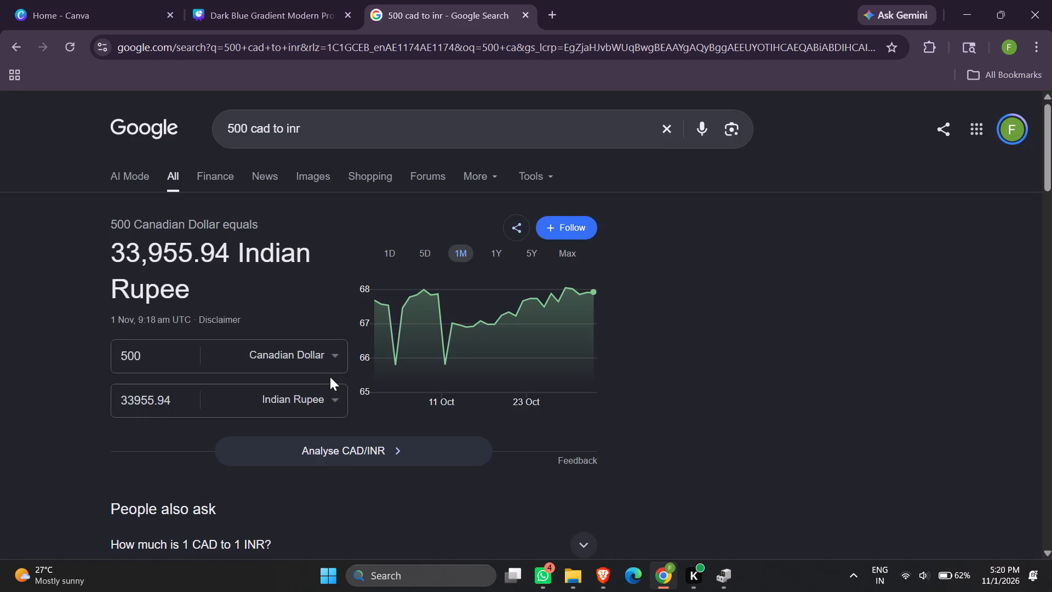
Return to the Canva presentation and move the photo inward from the slide's left edge and slightly down.
click(207, 8)
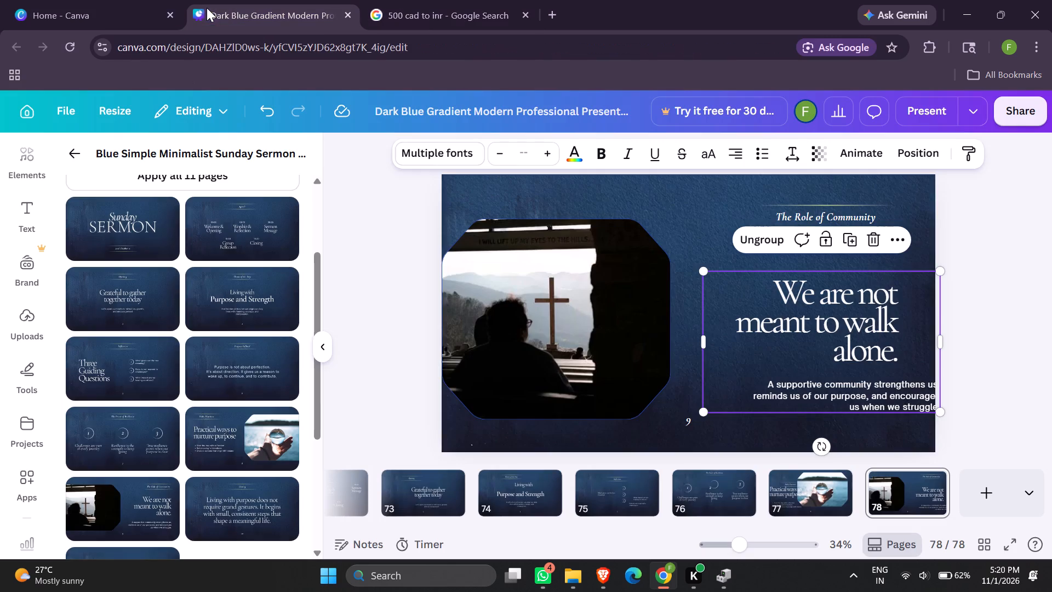
drag(568, 288, 593, 300)
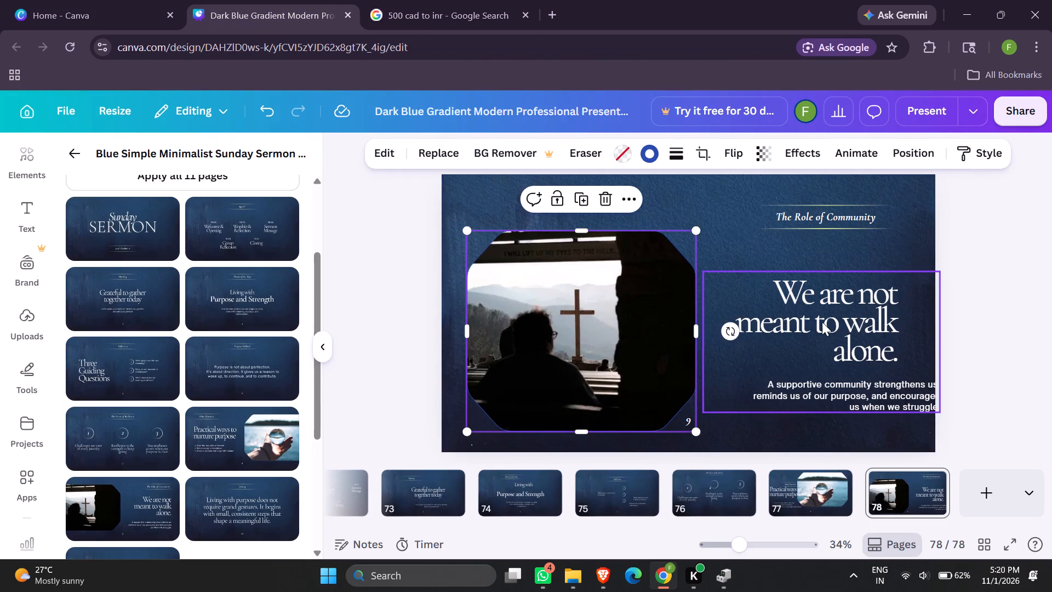
Lower the heading and paragraph group, shifting it slightly past the slide's right edge.
drag(822, 322, 822, 302)
drag(822, 302, 827, 348)
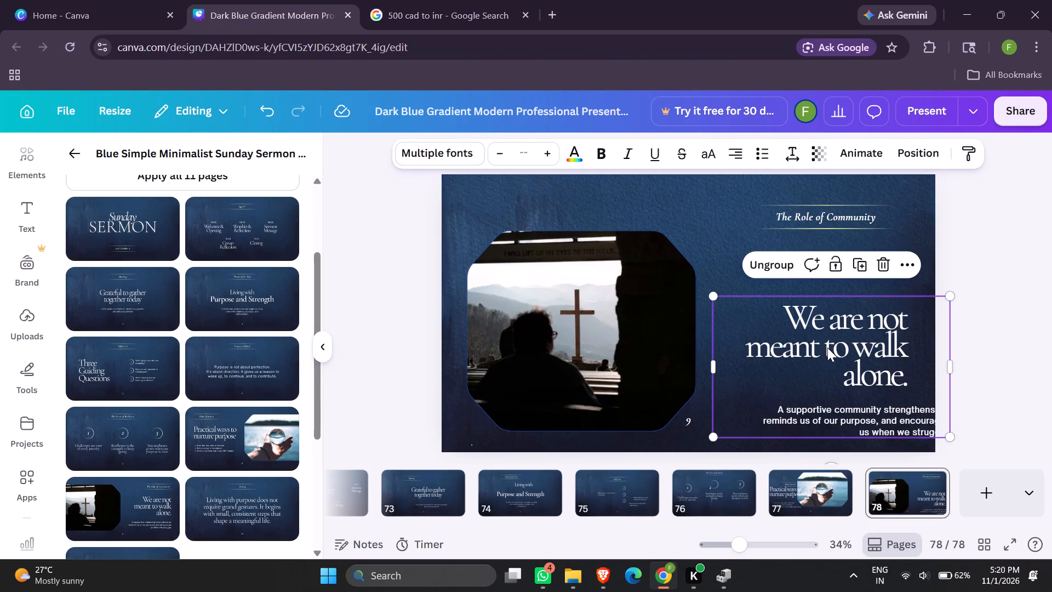
Move the "The Role of Community" label with its two lines slightly lower on the slide.
drag(732, 191, 844, 235)
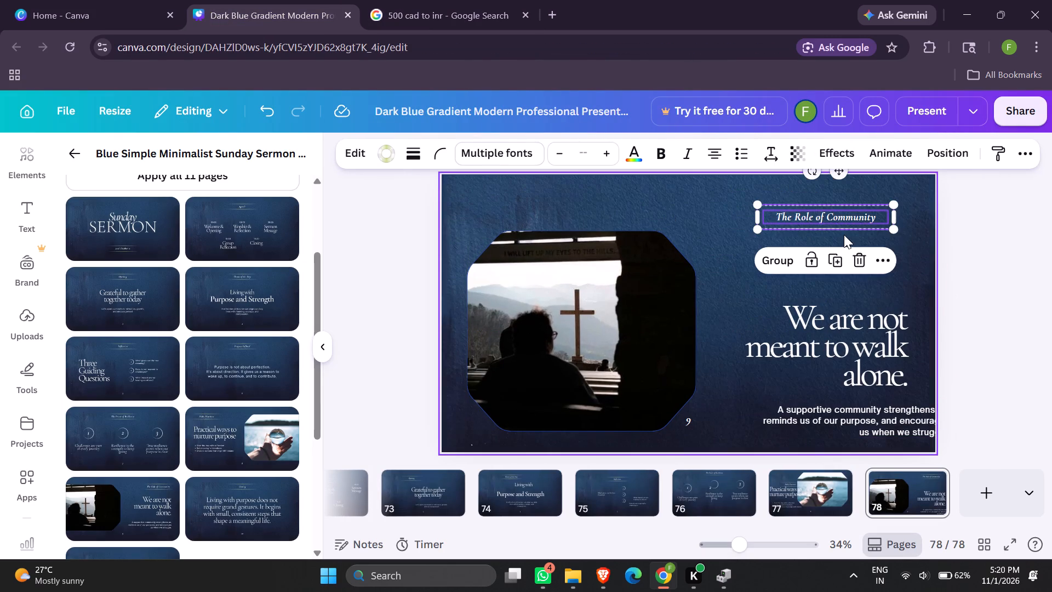
drag(824, 213, 792, 213)
drag(792, 213, 828, 227)
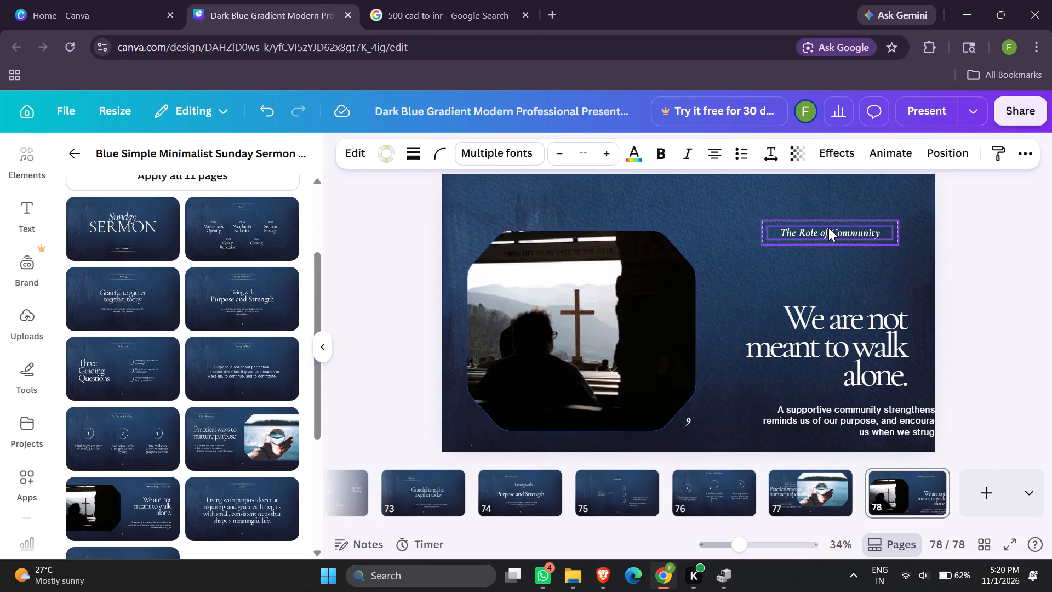
Move the heading and paragraph group left and up, back inside the slide and slightly overlapping the photo's right edge.
drag(736, 283, 872, 391)
drag(872, 391, 856, 388)
drag(856, 388, 837, 375)
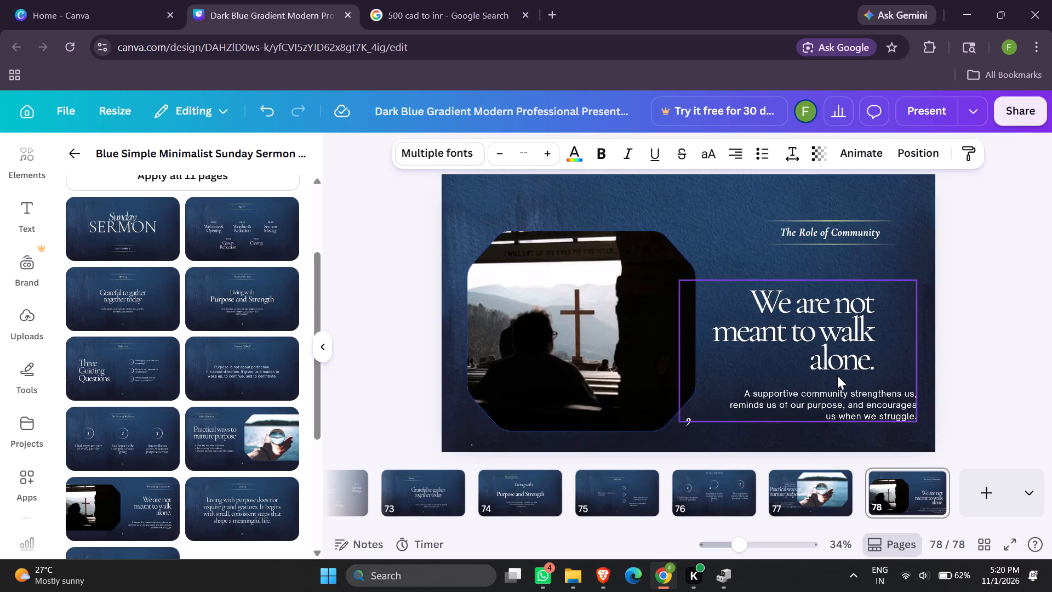
drag(837, 375, 853, 384)
drag(853, 384, 832, 384)
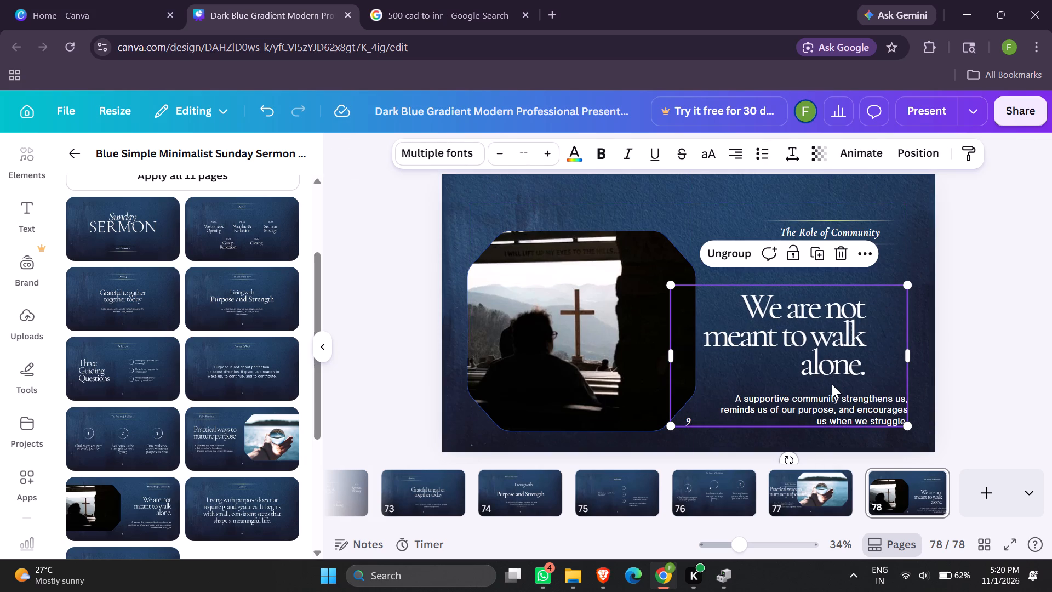
Lower the heading and paragraph group close to the slide's bottom edge, keeping its horizontal position.
drag(850, 397, 859, 378)
drag(859, 378, 865, 412)
drag(865, 412, 851, 408)
drag(851, 408, 871, 412)
drag(871, 412, 856, 411)
drag(856, 411, 842, 412)
drag(842, 412, 853, 414)
drag(853, 414, 854, 414)
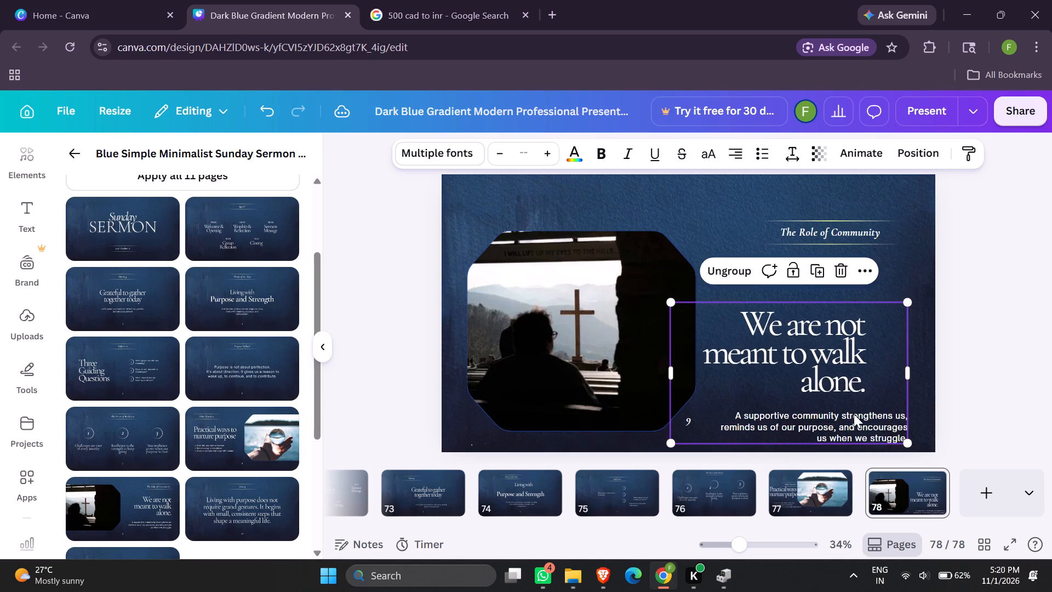
Shift the heading and paragraph group right, clear of the photo and just inside the slide's right edge.
drag(854, 414, 866, 414)
drag(866, 414, 877, 409)
drag(877, 409, 876, 409)
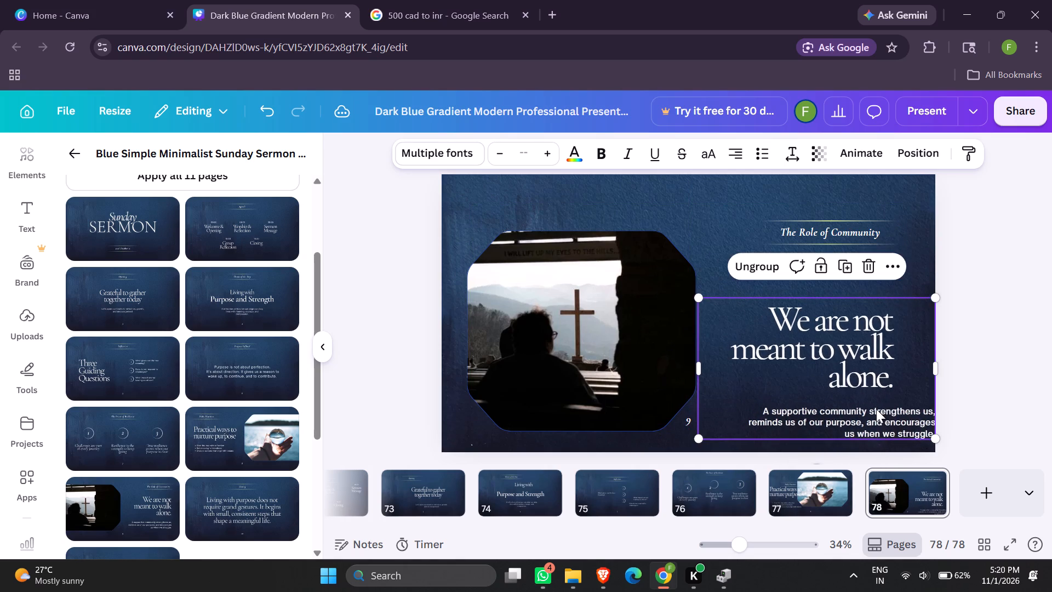
drag(876, 409, 864, 397)
drag(864, 397, 839, 412)
drag(839, 412, 875, 416)
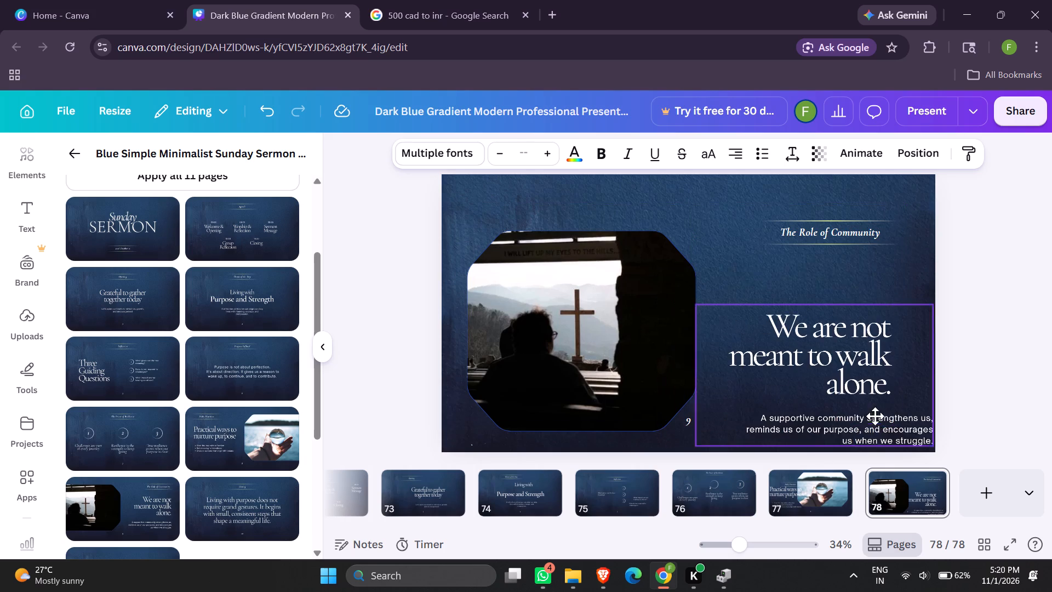
drag(875, 416, 850, 403)
drag(850, 403, 872, 408)
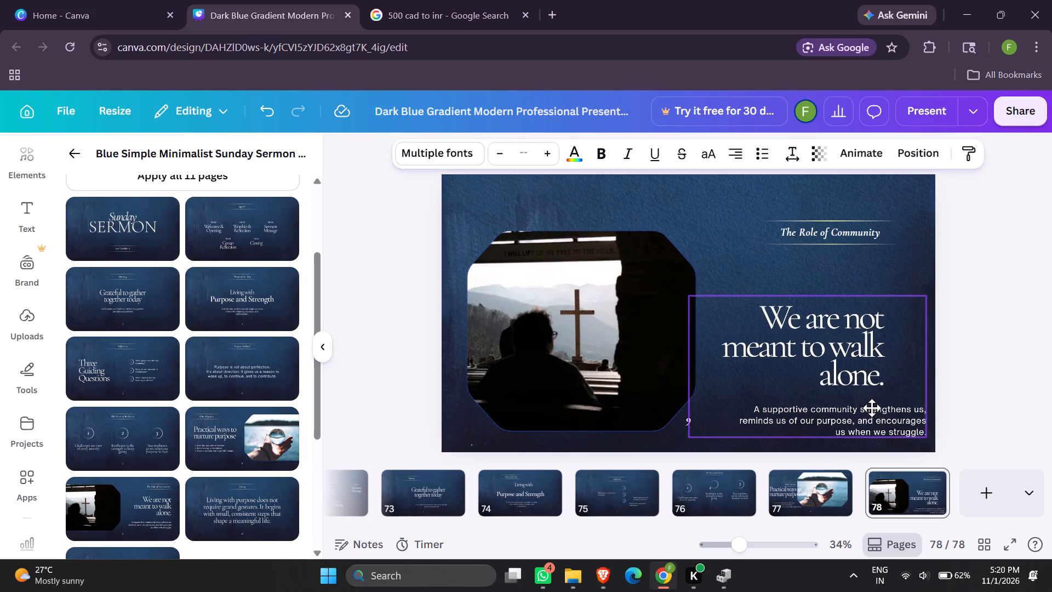
drag(872, 408, 877, 408)
Try different photo positions between the slide's left edge and the heading, leaving it close to the left edge.
drag(568, 300, 590, 292)
drag(590, 292, 577, 328)
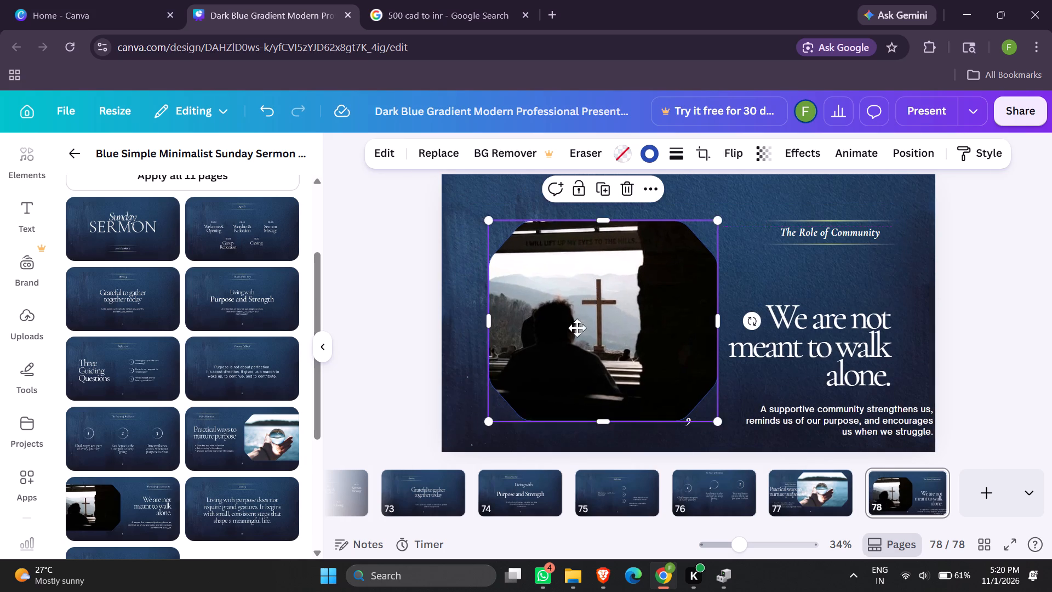
drag(577, 328, 577, 328)
drag(577, 328, 564, 325)
drag(564, 325, 558, 300)
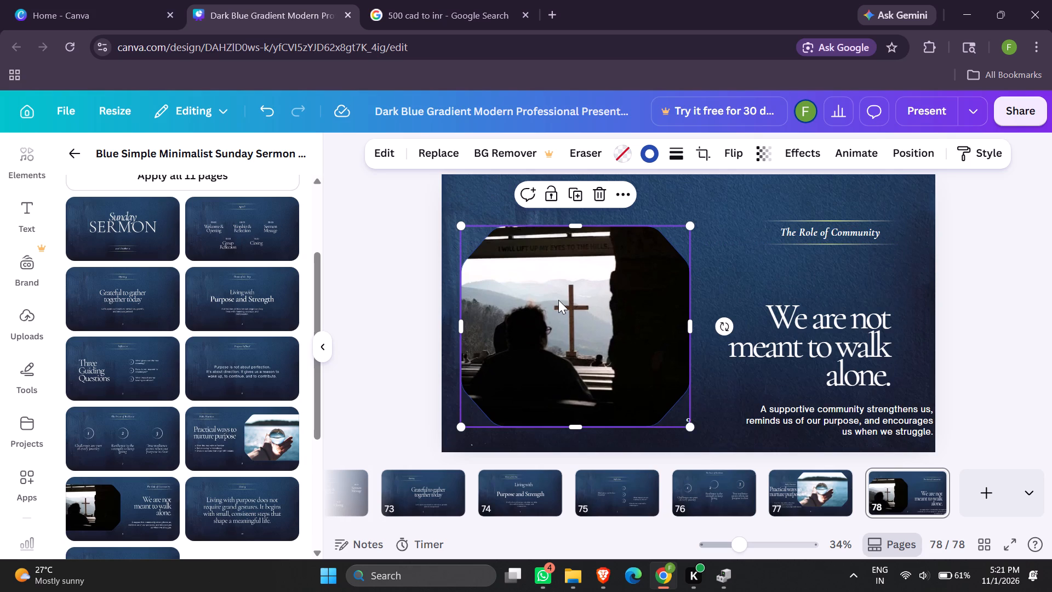
drag(558, 300, 609, 311)
drag(609, 311, 610, 318)
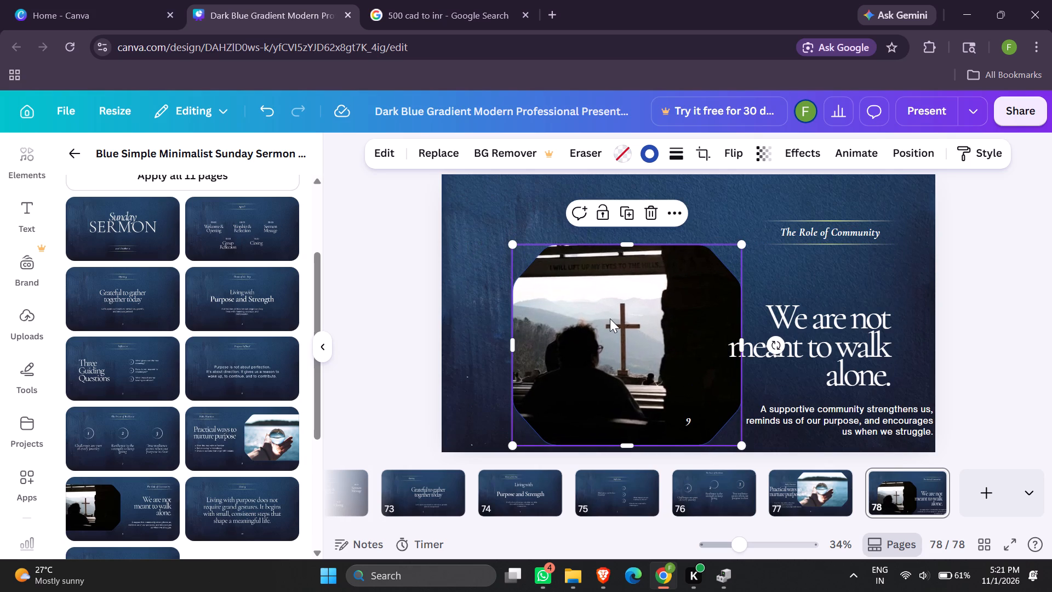
drag(610, 318, 576, 289)
drag(576, 289, 546, 311)
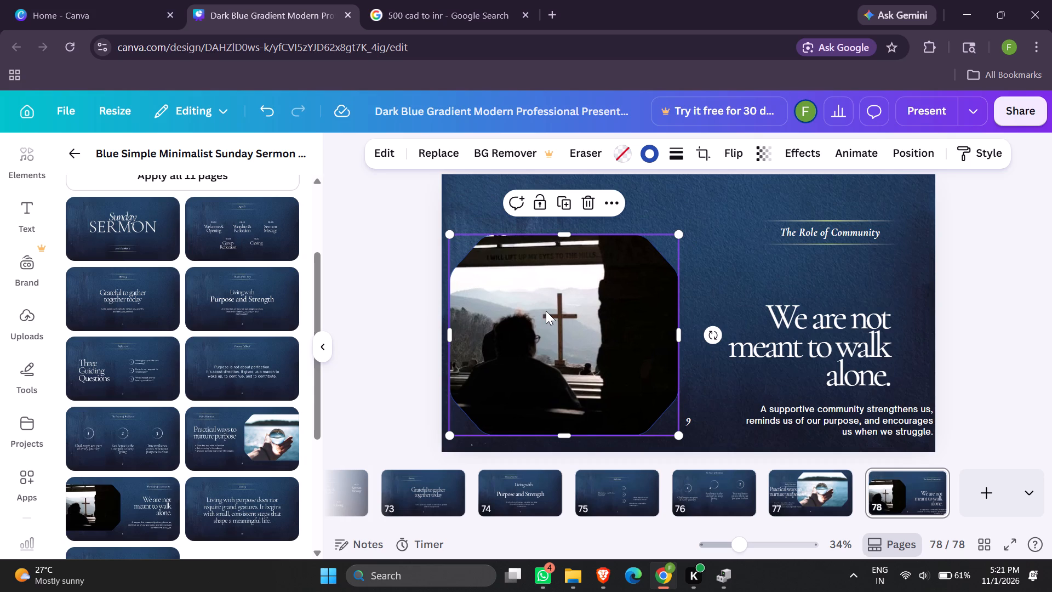
Reposition the photo beside the heading group, with its top aligned to the upper line of the "The Role of Community" label.
drag(660, 274, 634, 286)
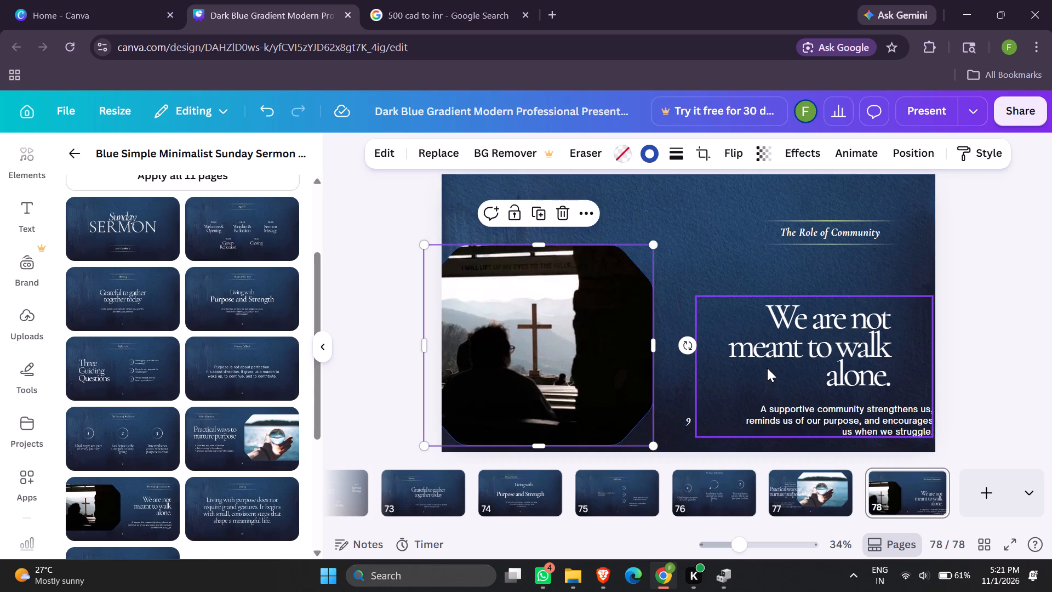
click(767, 368)
drag(631, 365, 631, 363)
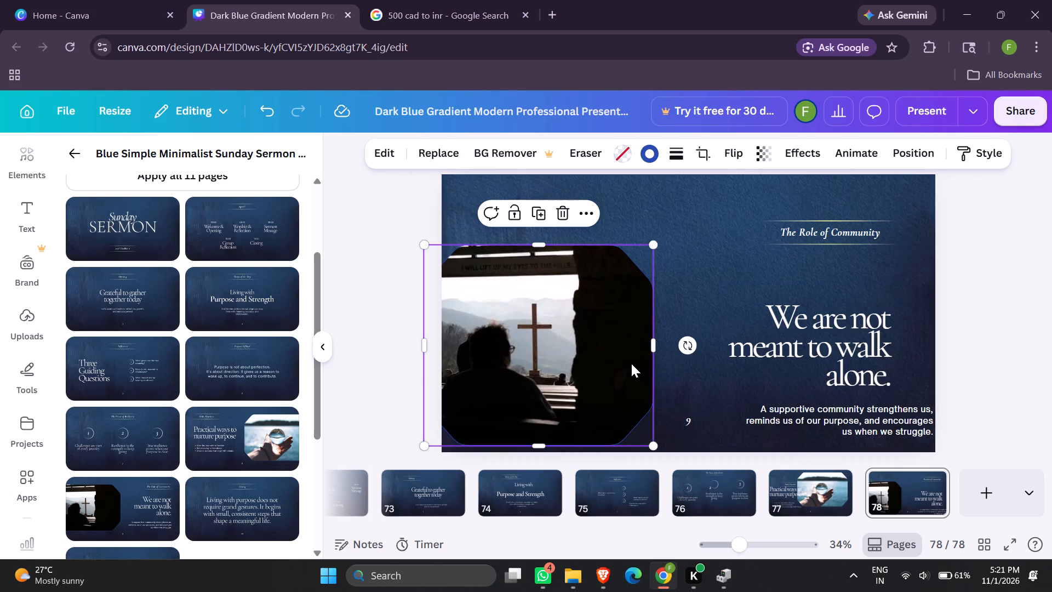
drag(631, 363, 628, 355)
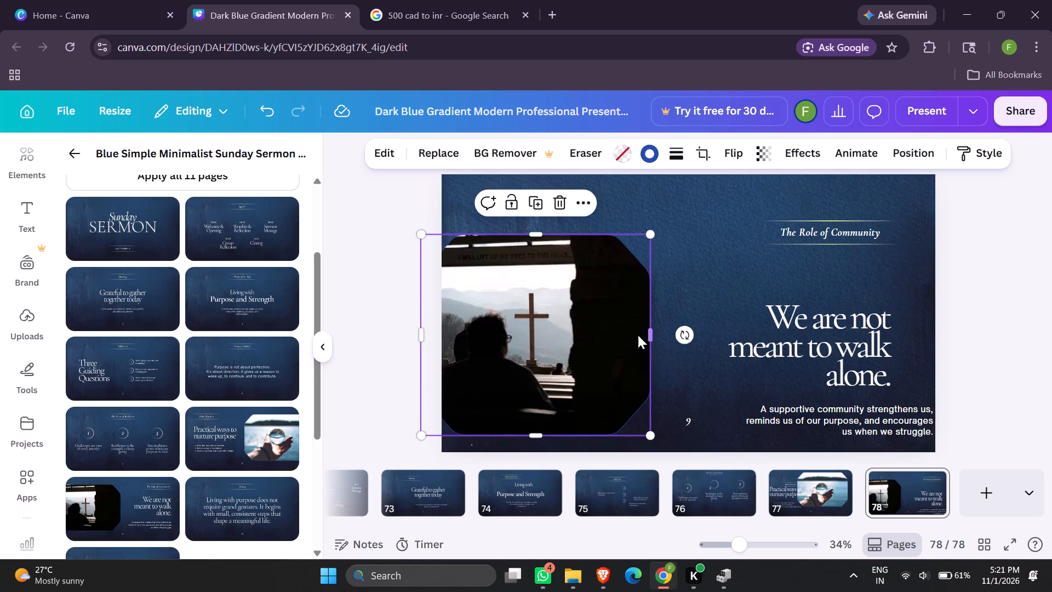
drag(527, 312, 536, 308)
drag(536, 308, 570, 303)
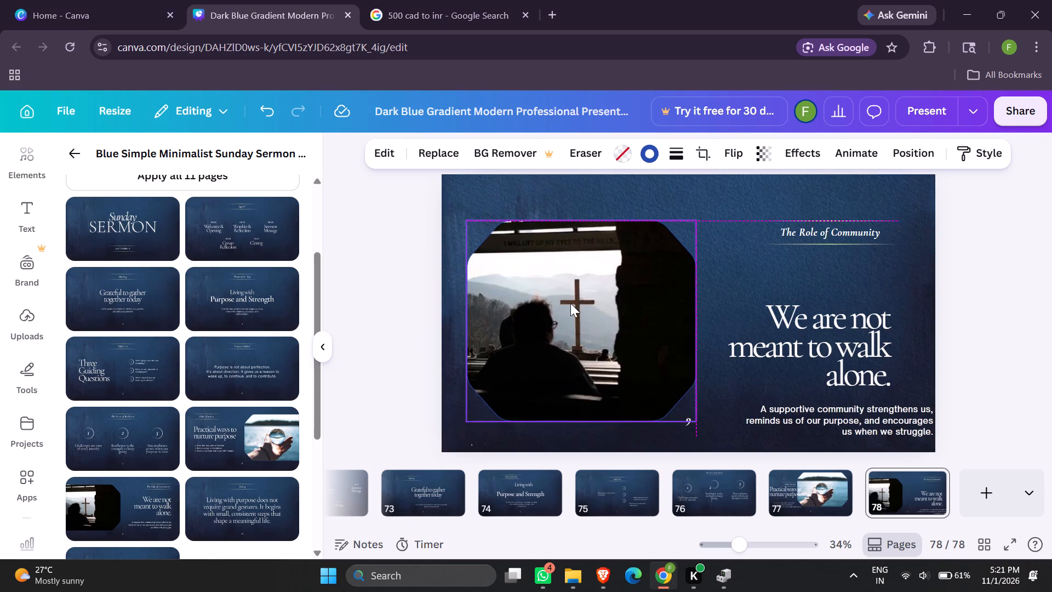
Raise the heading and paragraph group so its bottom lines up with the photo's bottom edge.
drag(837, 356, 836, 340)
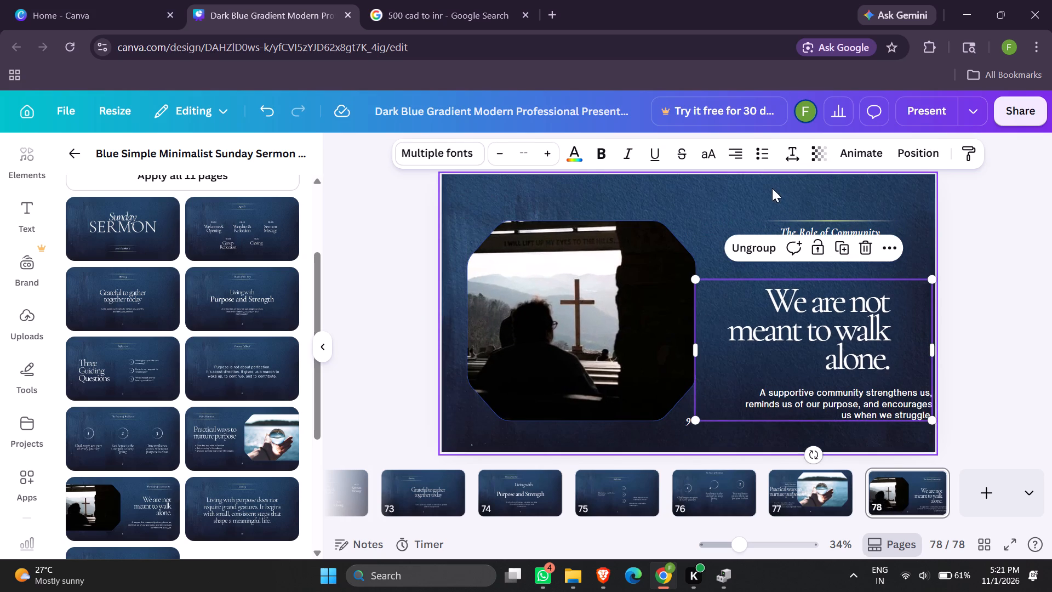
Move the "The Role of Community" label with its two lines left and slightly up.
drag(772, 188, 822, 248)
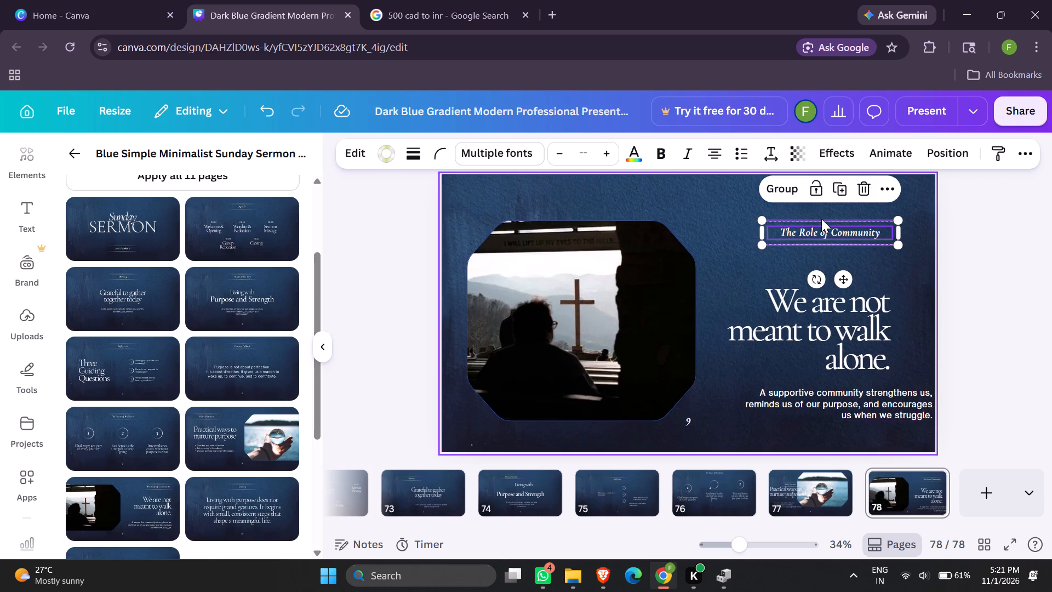
drag(819, 222, 791, 217)
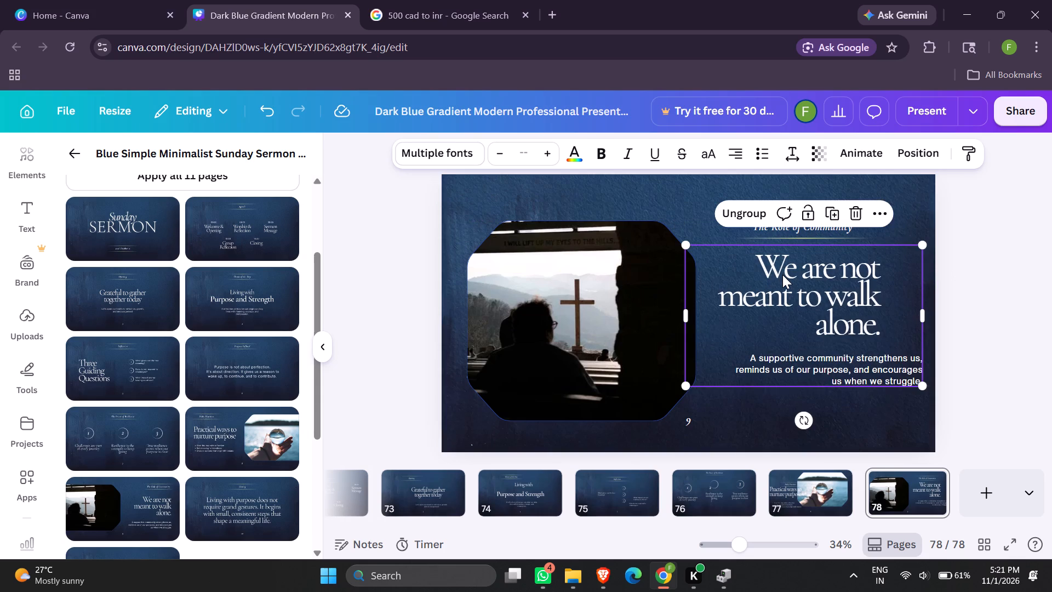
drag(782, 275, 811, 309)
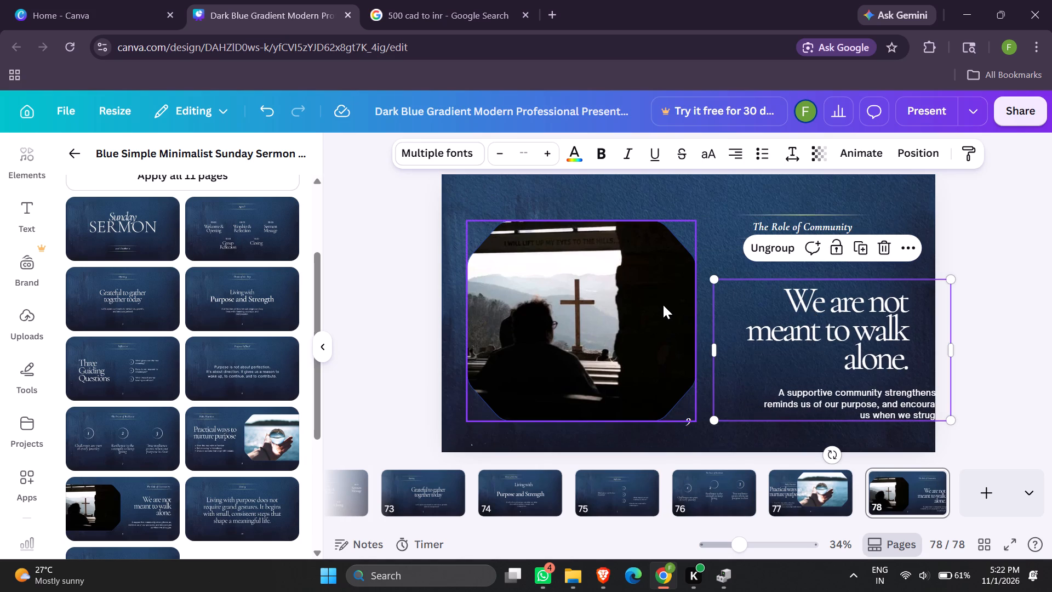
Move the photo slightly up and toward the slide's left edge, away from the heading.
drag(663, 305, 647, 298)
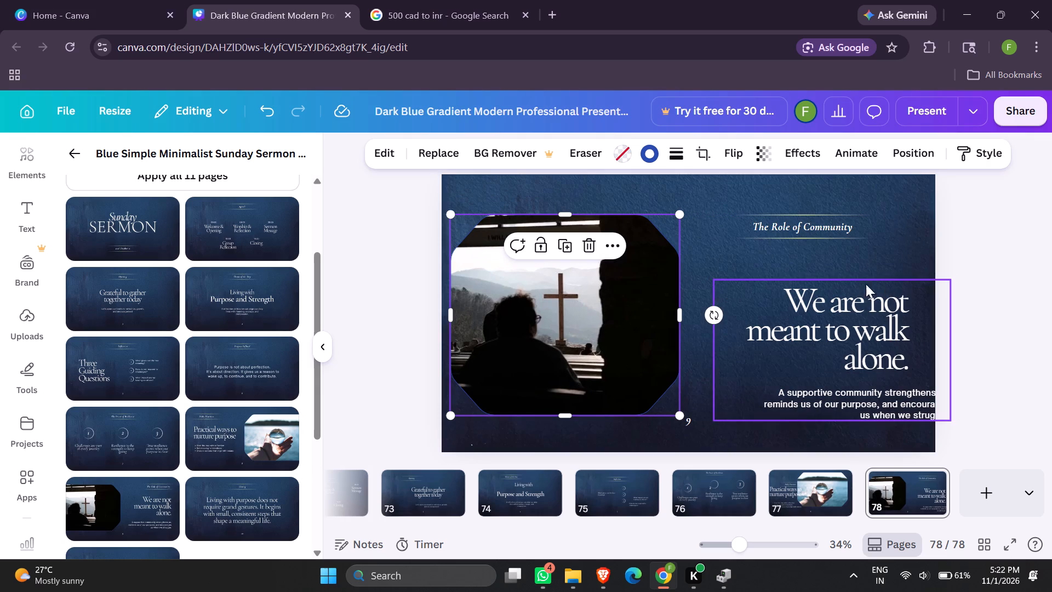
Move the heading and paragraph group left and slightly up, back inside the slide and overlapping the photo's right side.
drag(848, 305, 815, 301)
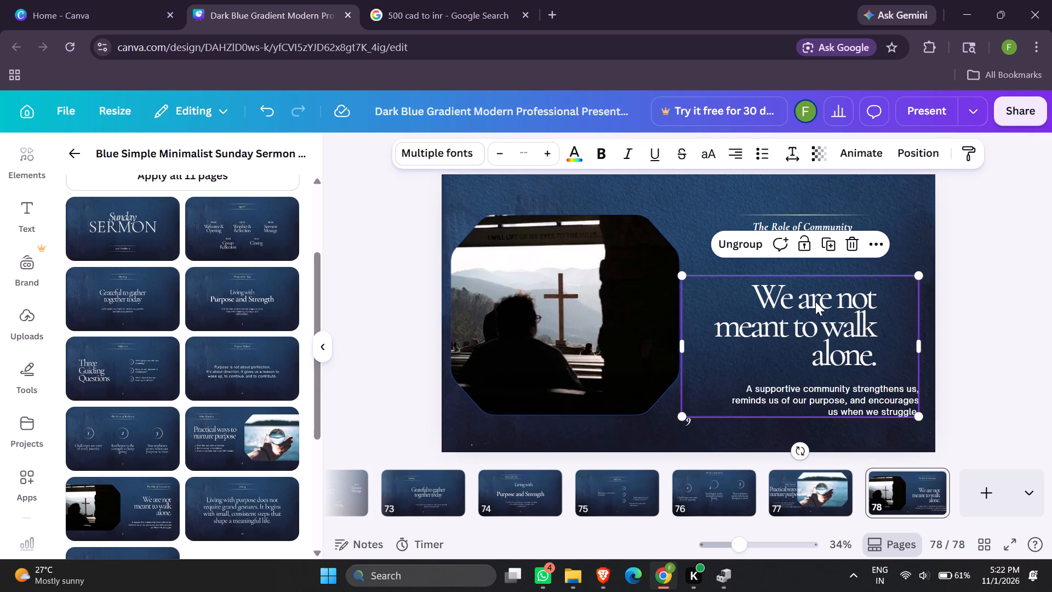
drag(815, 301, 781, 305)
drag(781, 305, 775, 289)
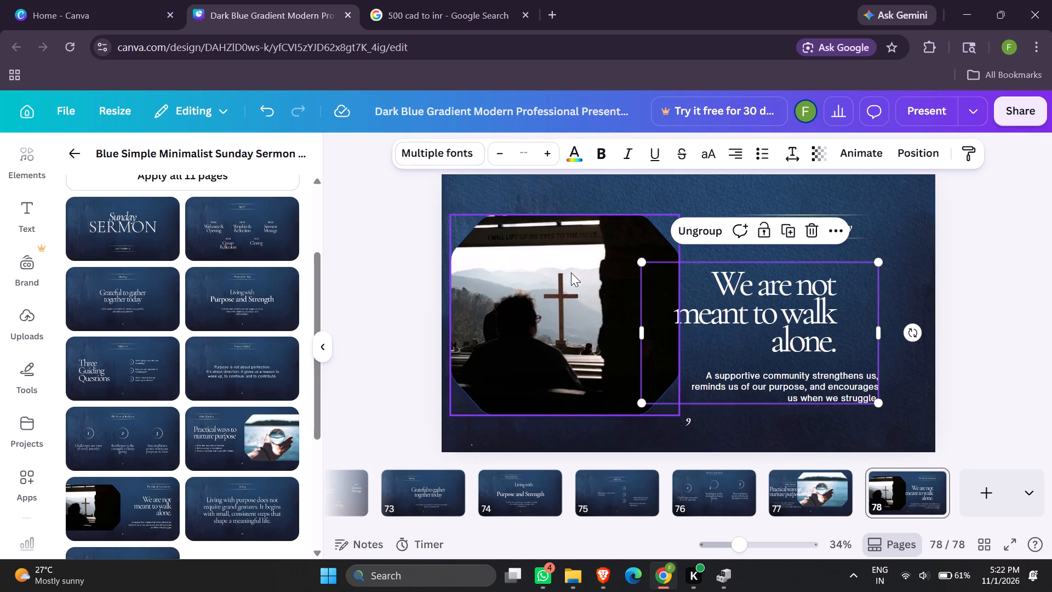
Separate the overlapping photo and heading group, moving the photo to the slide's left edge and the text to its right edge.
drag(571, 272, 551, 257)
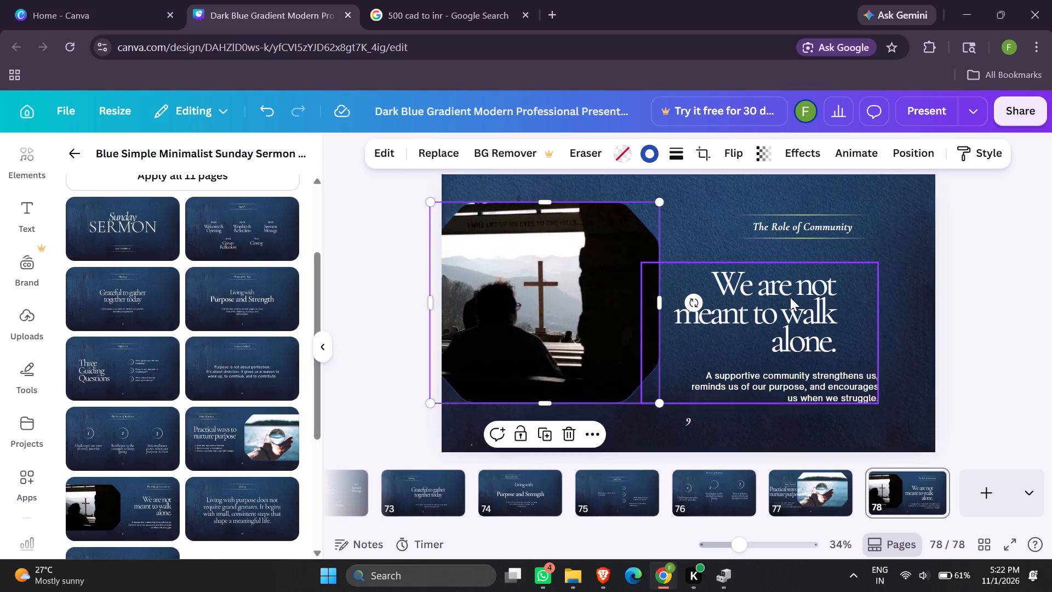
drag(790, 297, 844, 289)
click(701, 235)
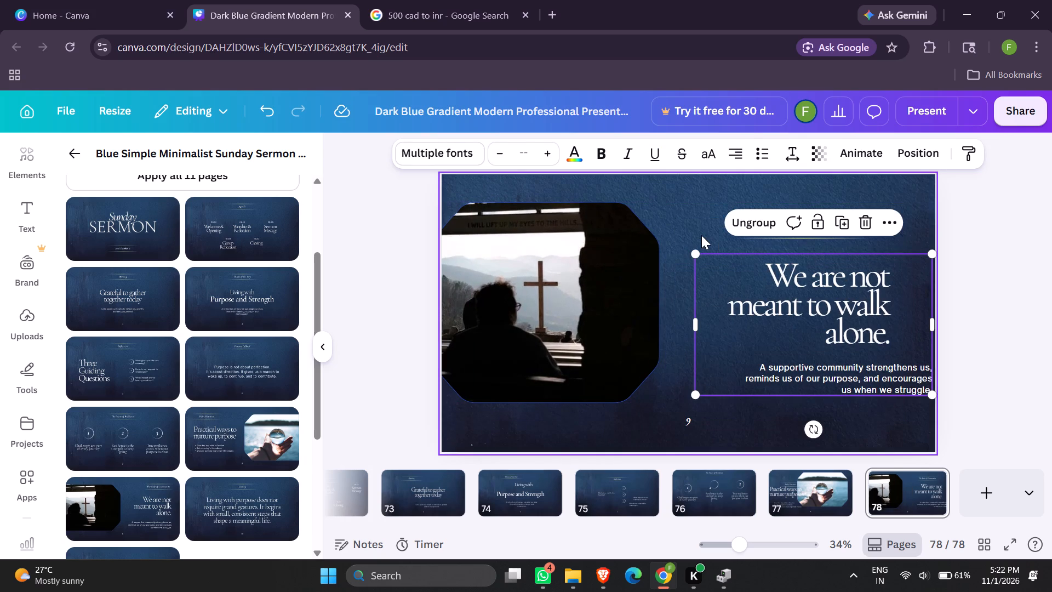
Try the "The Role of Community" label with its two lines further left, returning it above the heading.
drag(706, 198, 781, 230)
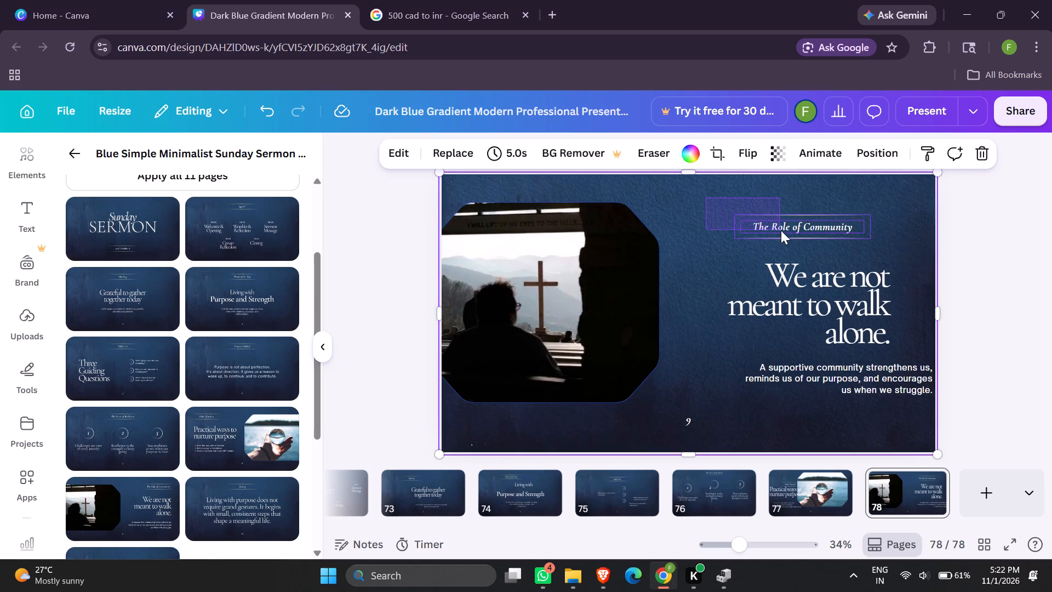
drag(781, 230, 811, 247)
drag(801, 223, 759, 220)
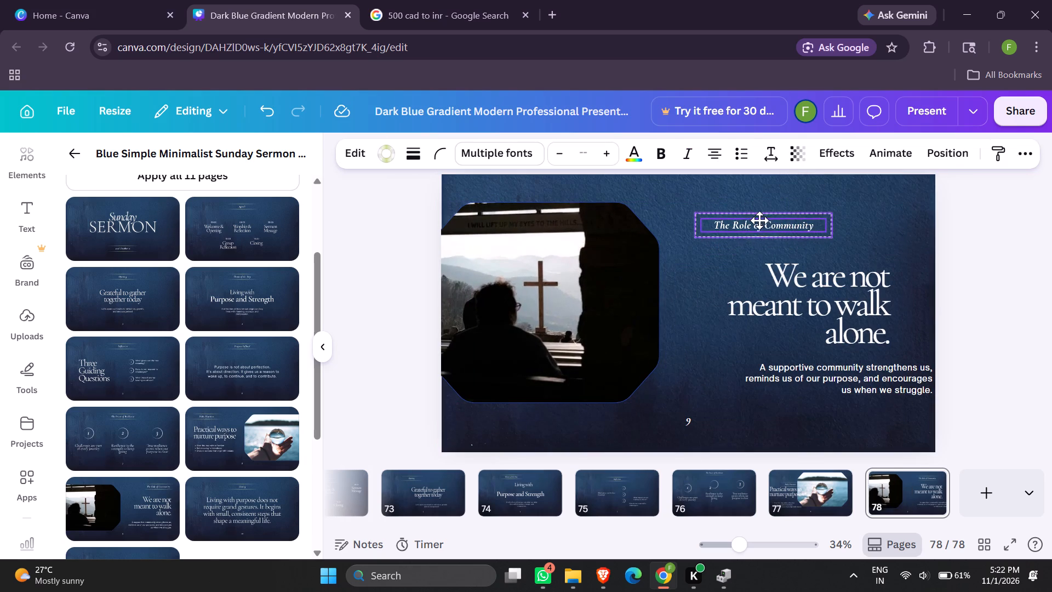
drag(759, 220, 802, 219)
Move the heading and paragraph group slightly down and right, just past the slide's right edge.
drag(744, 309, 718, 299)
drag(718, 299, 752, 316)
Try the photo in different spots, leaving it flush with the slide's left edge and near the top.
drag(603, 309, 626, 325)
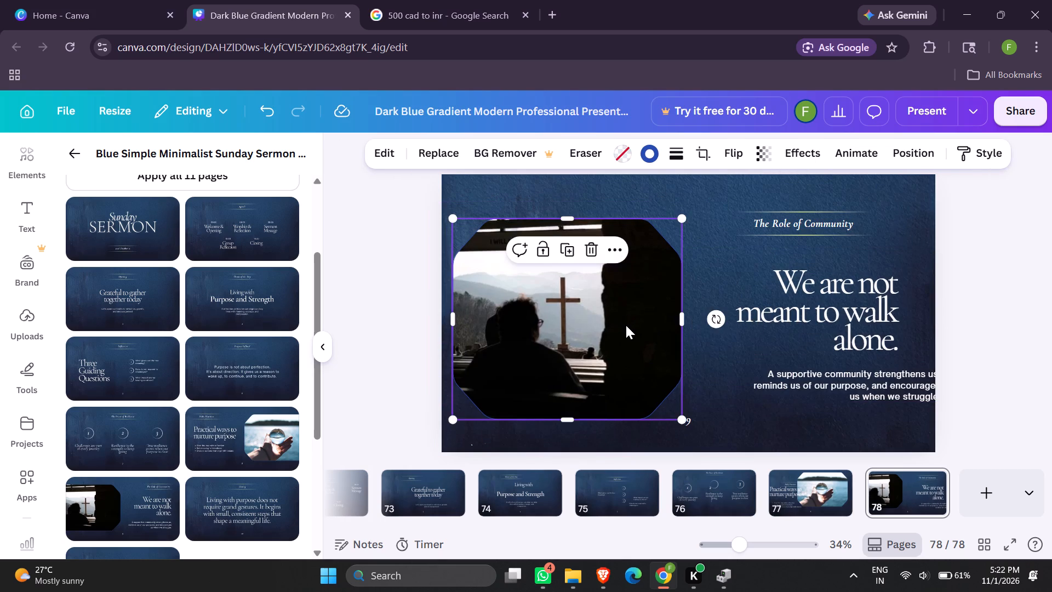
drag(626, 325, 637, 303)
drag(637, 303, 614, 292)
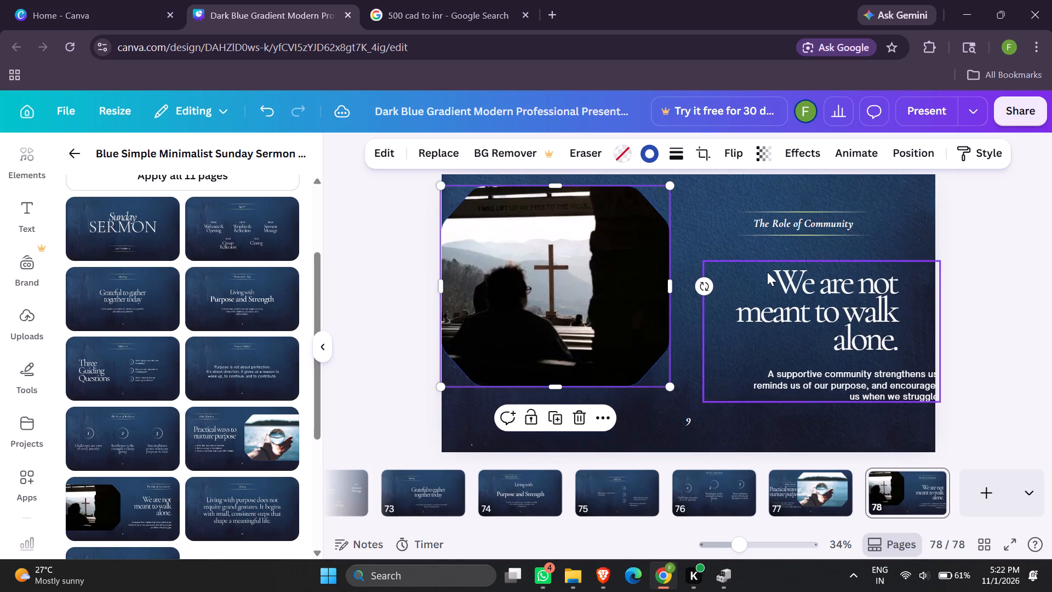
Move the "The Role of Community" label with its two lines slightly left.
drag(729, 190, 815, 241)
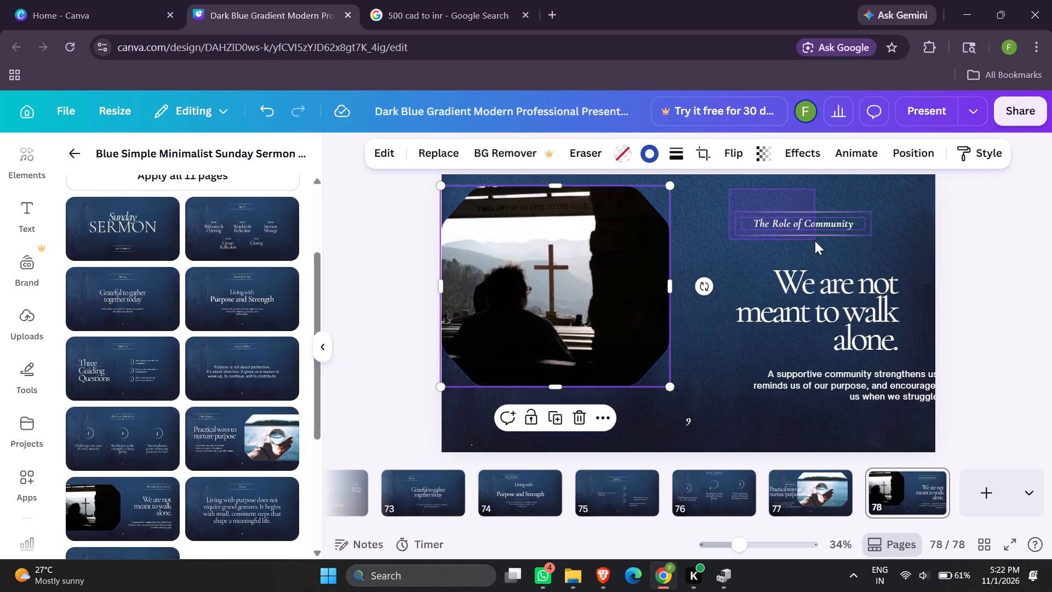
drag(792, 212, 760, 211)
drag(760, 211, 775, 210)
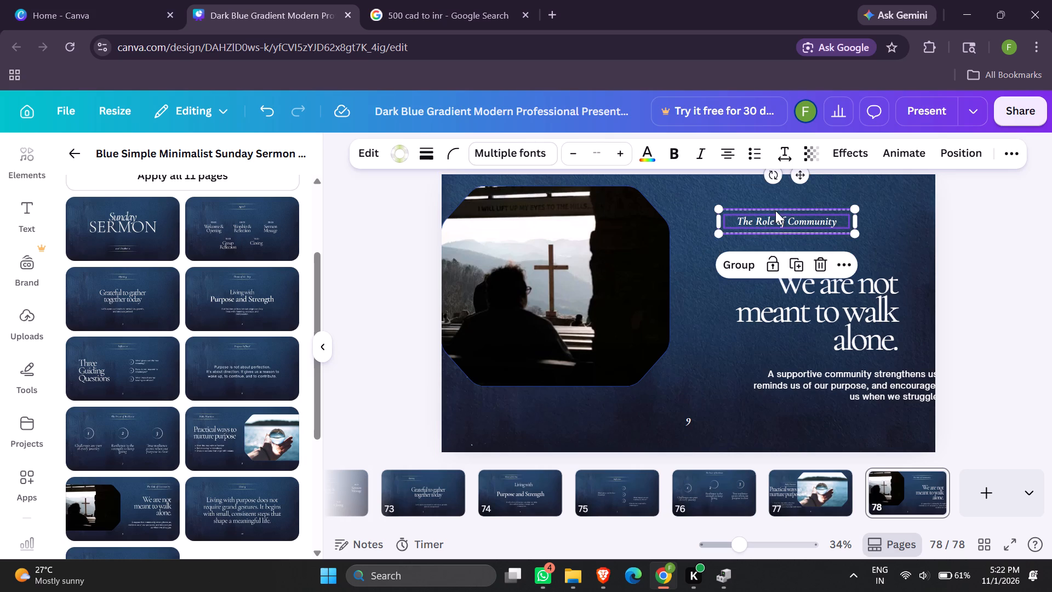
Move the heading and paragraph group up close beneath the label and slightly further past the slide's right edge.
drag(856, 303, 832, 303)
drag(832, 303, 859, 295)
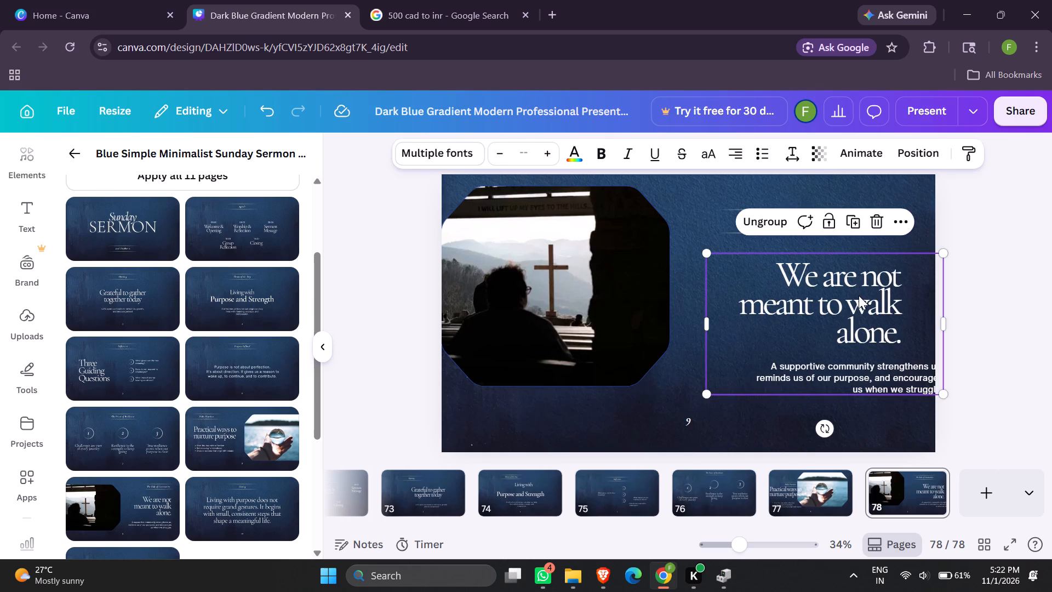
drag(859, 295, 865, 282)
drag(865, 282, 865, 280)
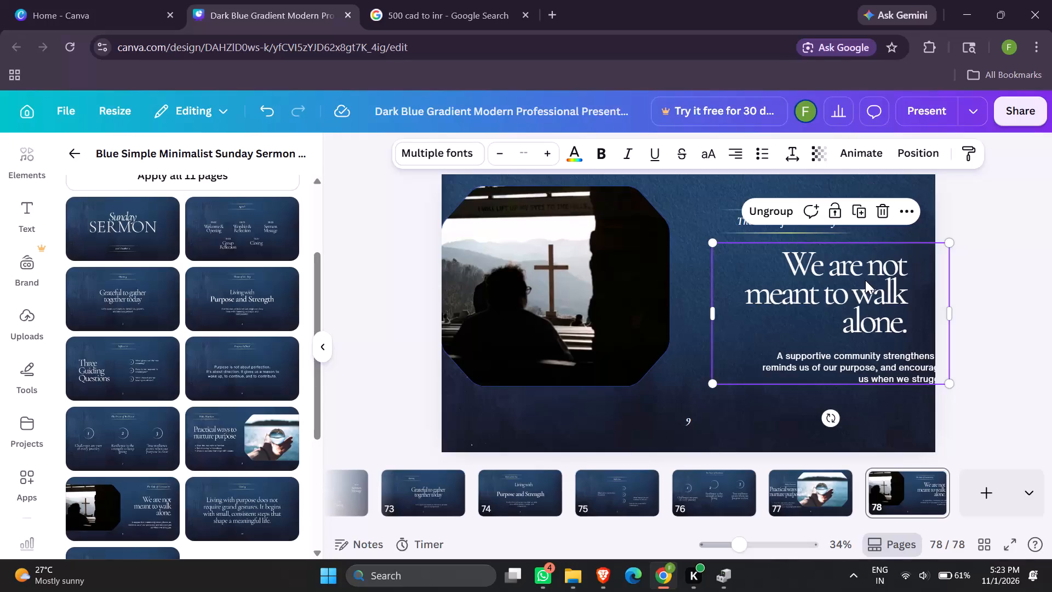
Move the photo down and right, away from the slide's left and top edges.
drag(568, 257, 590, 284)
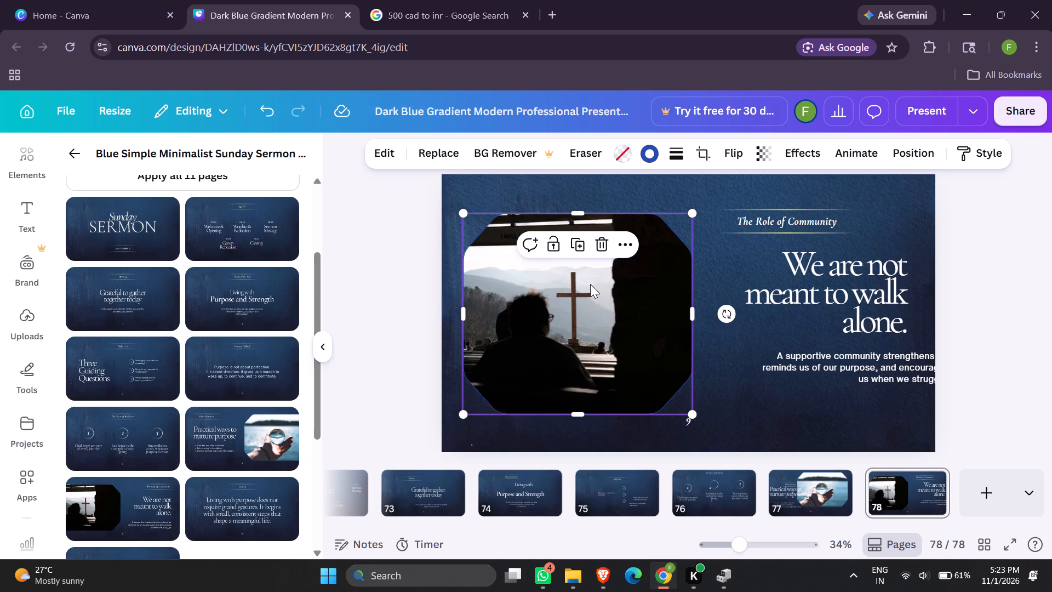
Switch to the Google search page, look up "500 us dollar to inr", and return to the presentation.
click(499, 0)
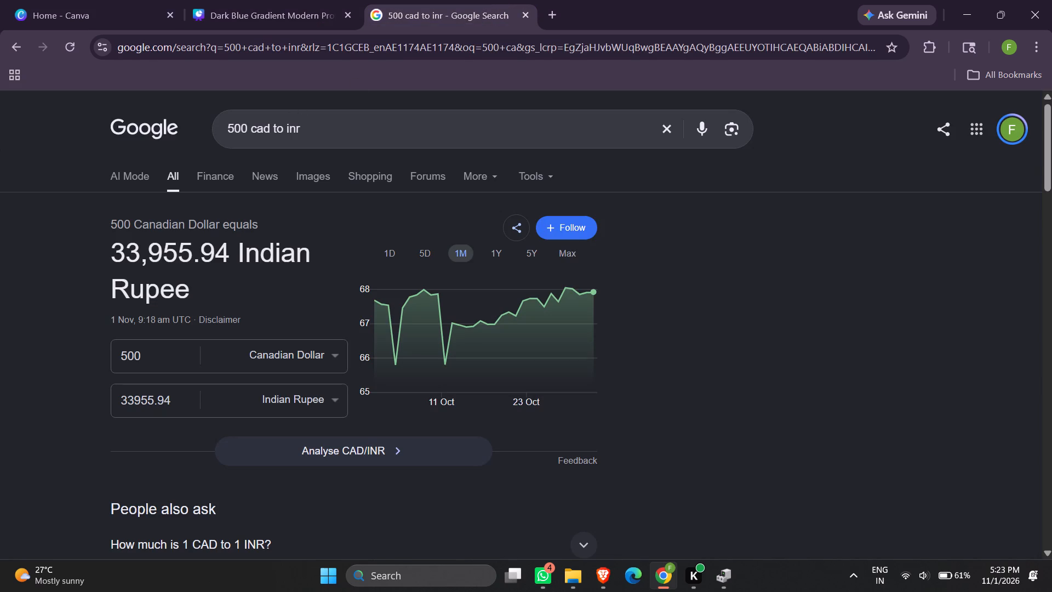
double_click(261, 130)
text(us)
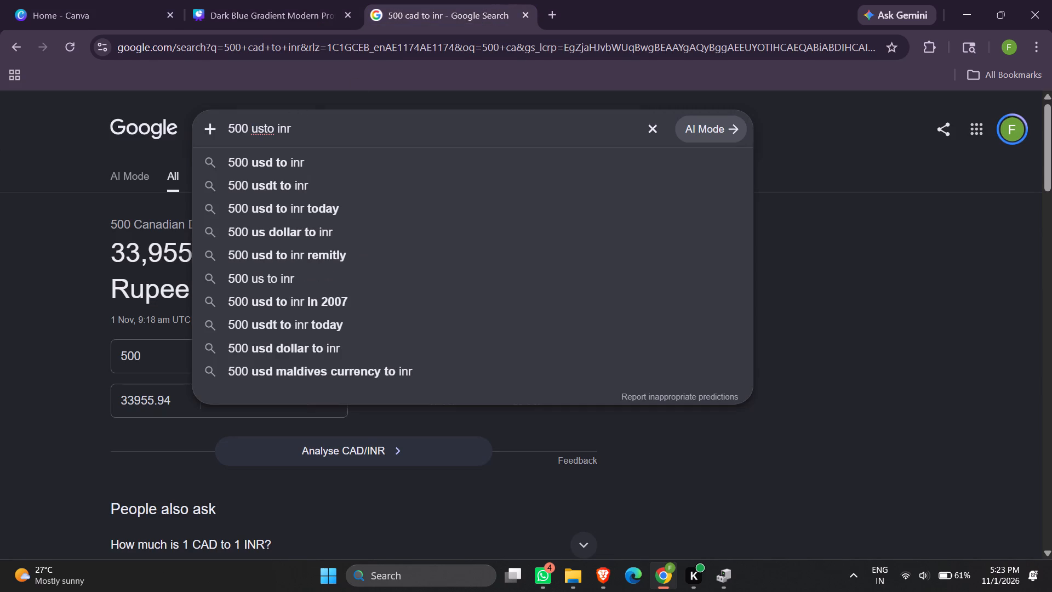
key(space)
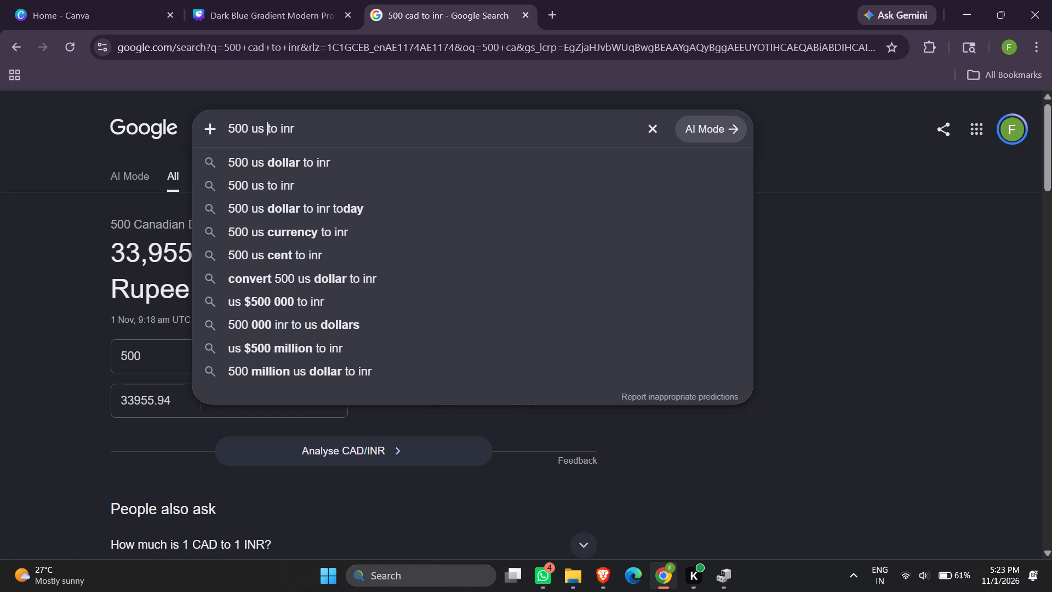
click(318, 162)
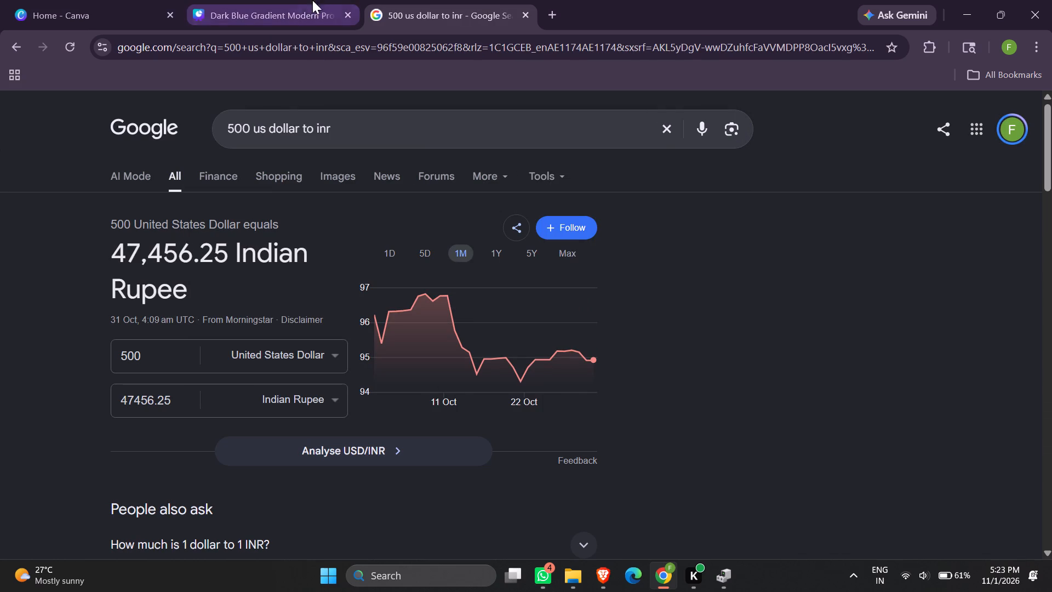
click(248, 0)
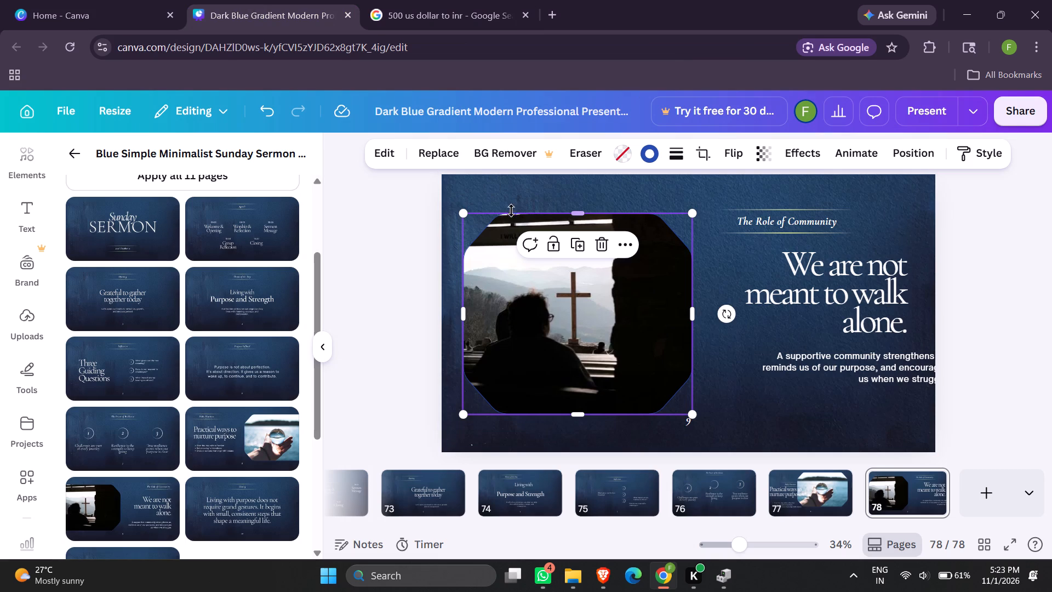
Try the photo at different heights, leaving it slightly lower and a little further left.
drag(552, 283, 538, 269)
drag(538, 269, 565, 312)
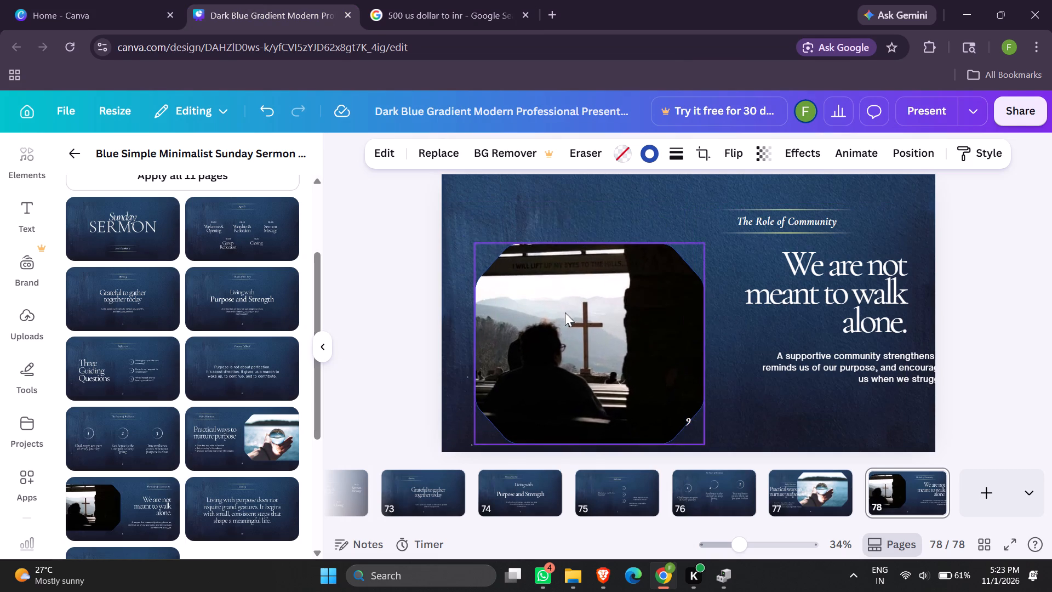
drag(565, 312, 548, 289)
Move the heading and paragraph group down and left, fully inside the slide and well below the label.
drag(844, 300, 844, 337)
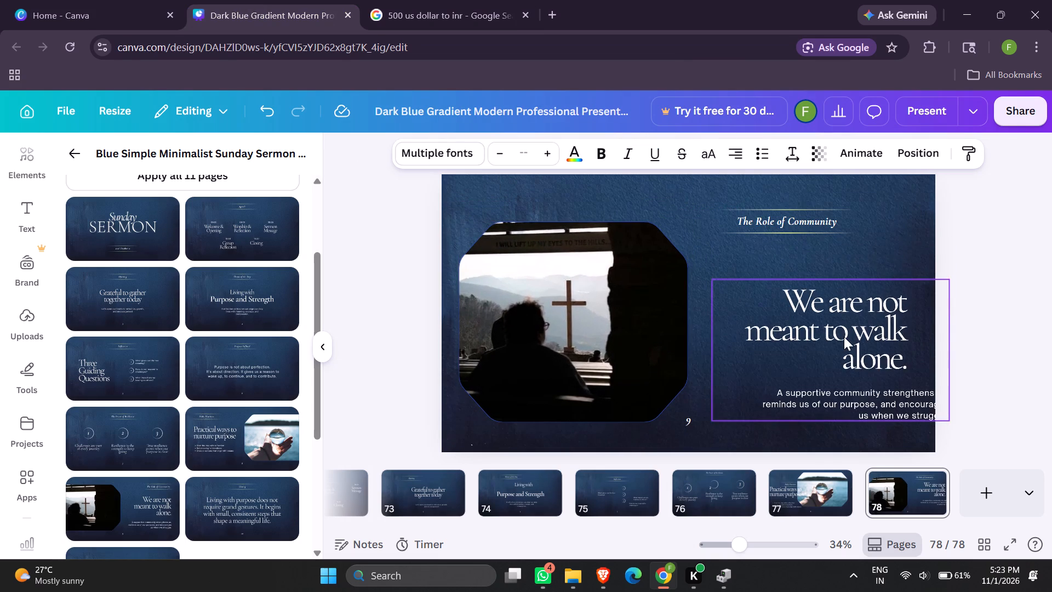
drag(822, 340, 802, 339)
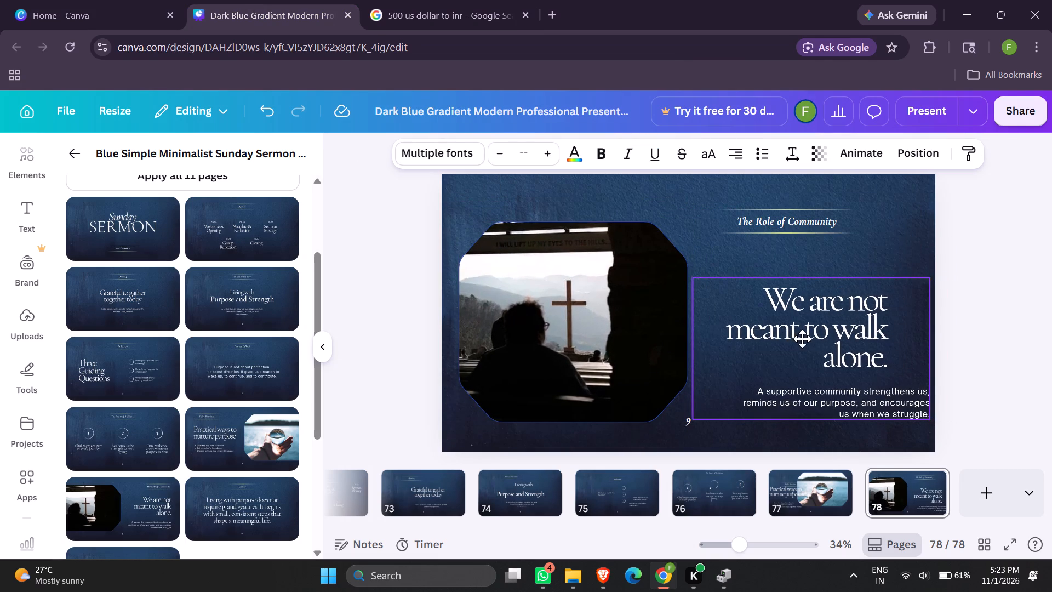
drag(802, 339, 809, 373)
drag(809, 373, 798, 362)
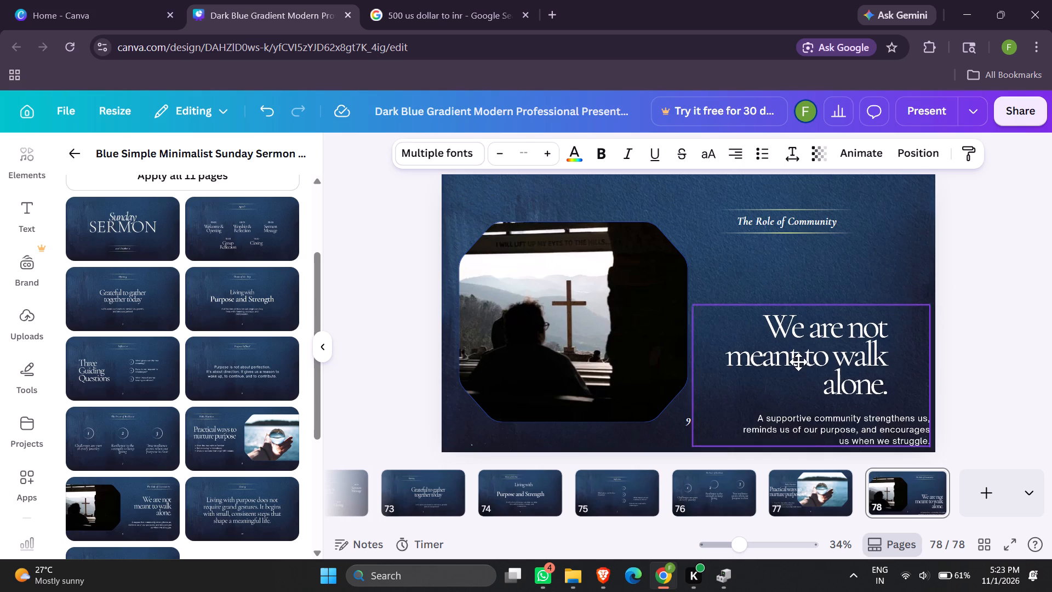
drag(798, 362, 798, 360)
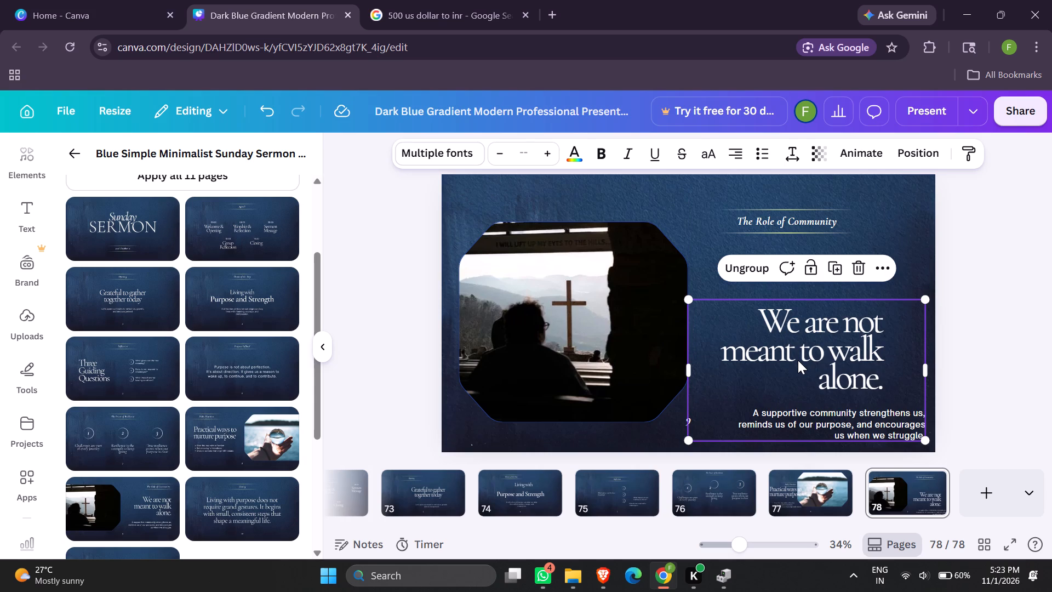
drag(798, 360, 790, 354)
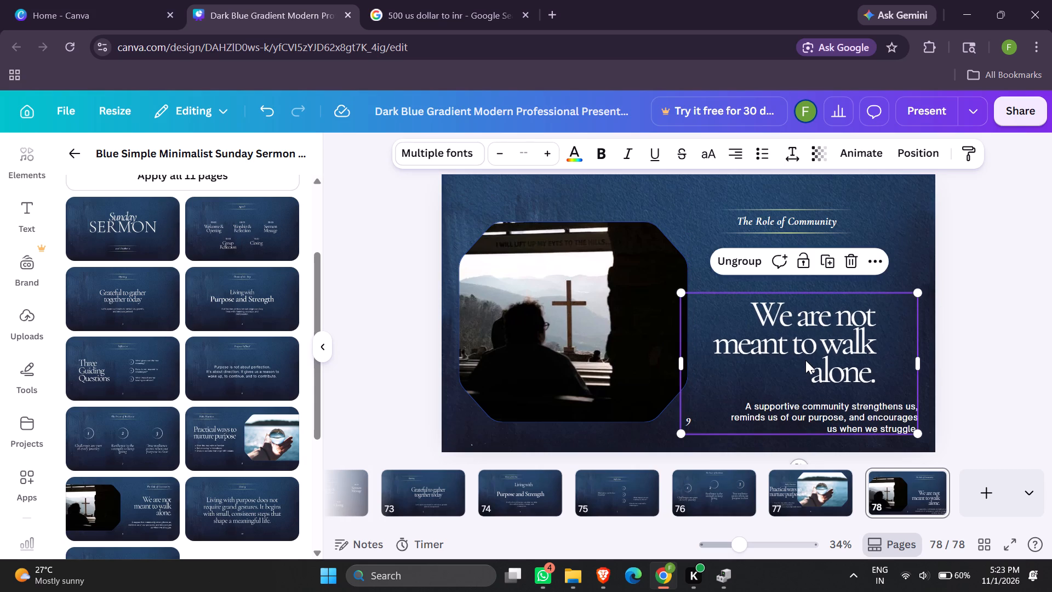
drag(805, 360, 810, 363)
drag(810, 363, 800, 360)
Move the photo up and slightly right, with its top a little above the label.
drag(627, 309, 615, 284)
drag(615, 284, 638, 287)
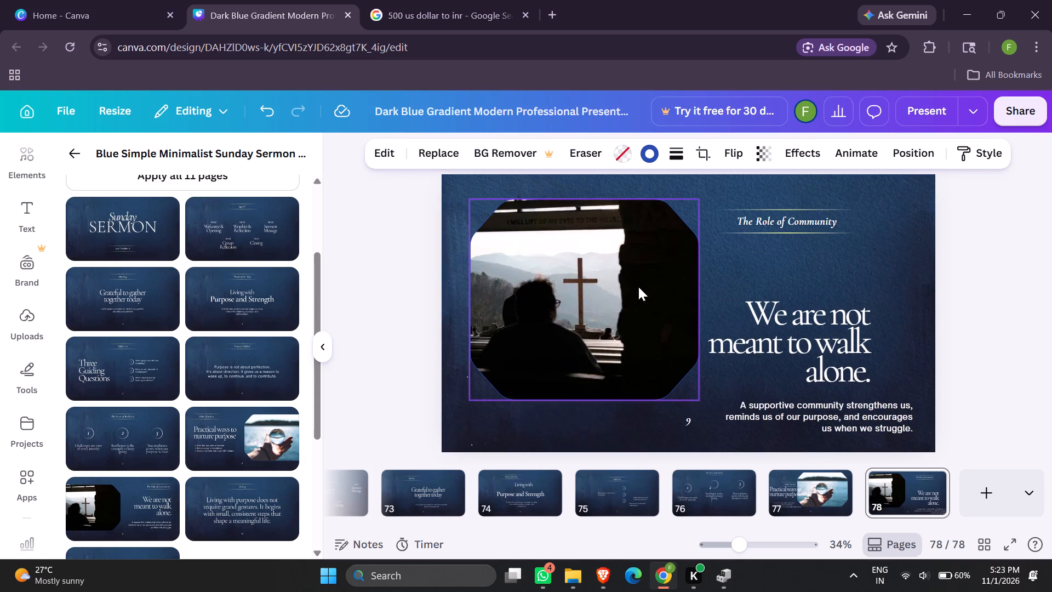
Move the "The Role of Community" label with its two lines right, above the right part of the heading.
drag(782, 264, 776, 203)
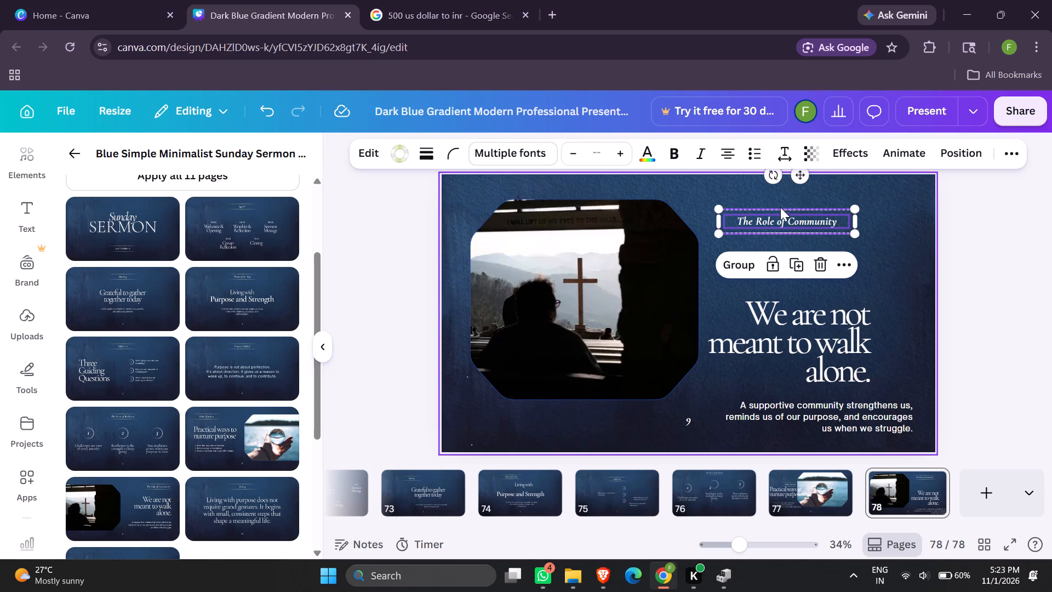
drag(787, 215, 824, 218)
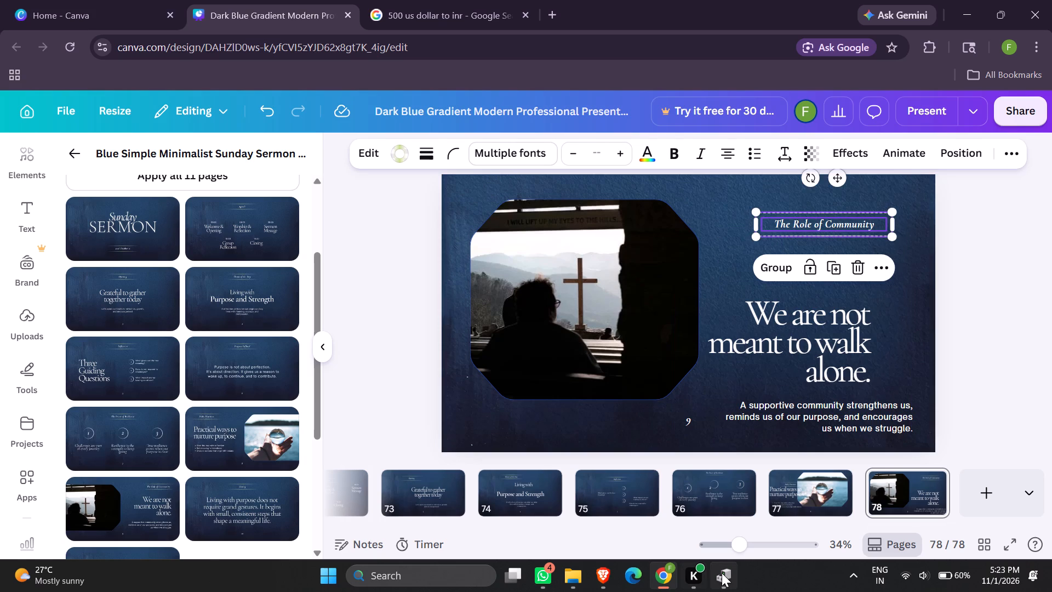
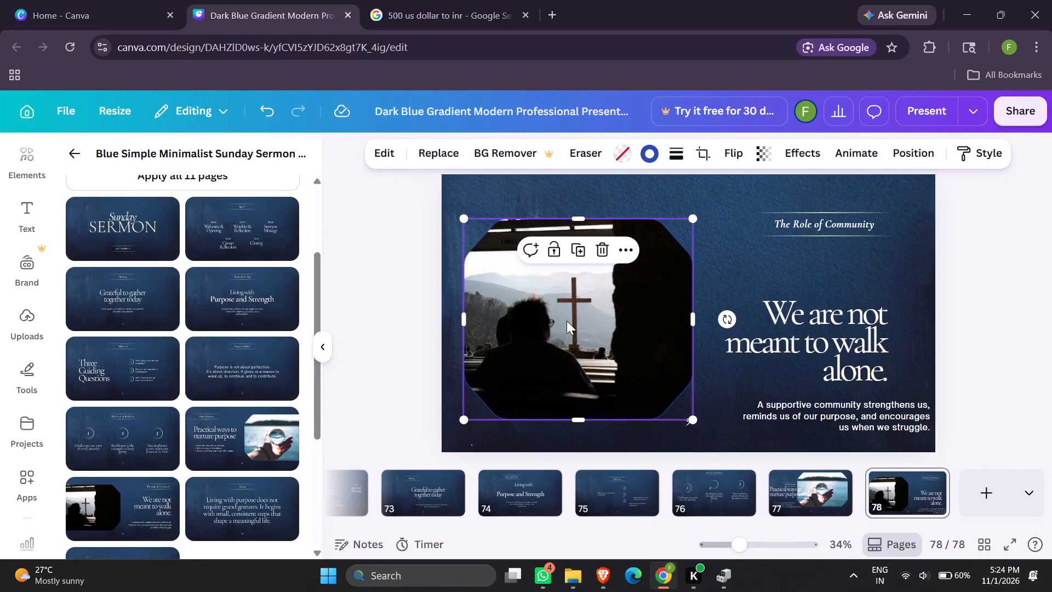
Move the photo up and left, flush with the slide's left edge and slightly below its top edge.
drag(561, 297, 522, 253)
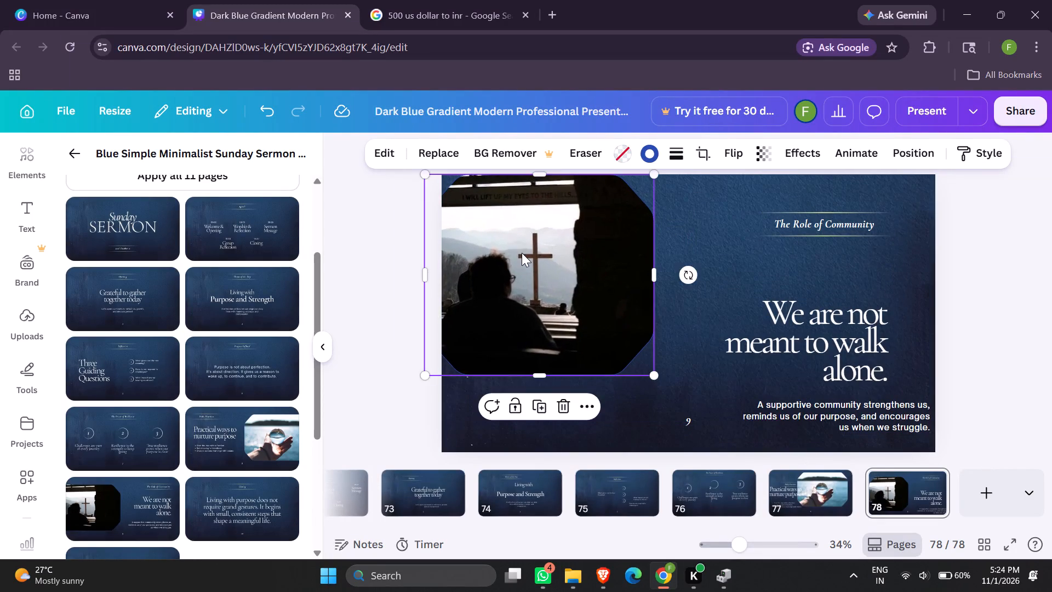
drag(522, 253, 540, 268)
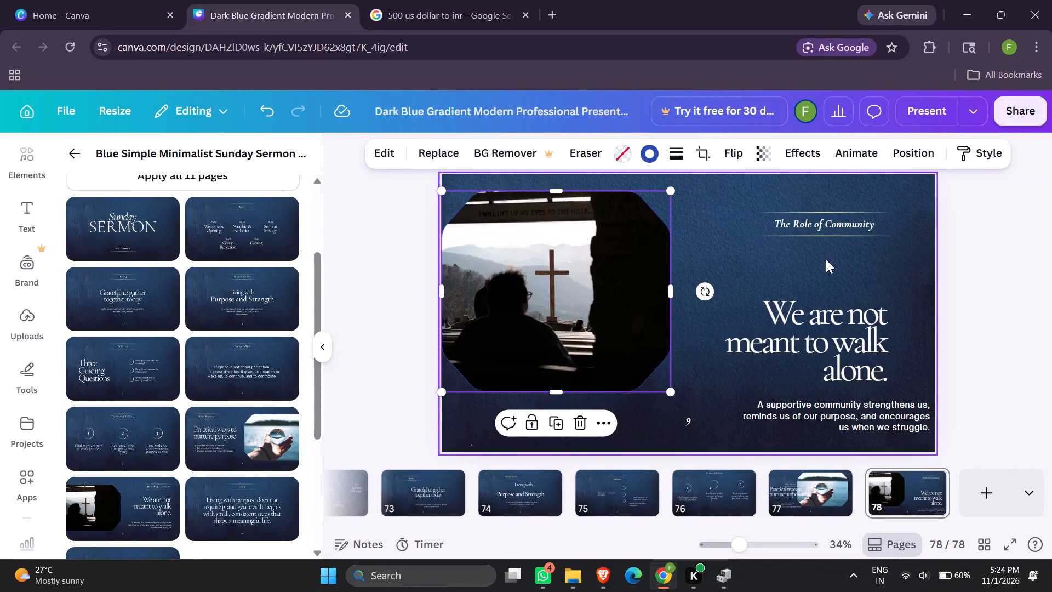
Move the "The Role of Community" label with its two lines left and slightly up, above the left part of the heading.
drag(826, 259, 811, 196)
drag(807, 217, 832, 231)
drag(832, 231, 777, 222)
drag(777, 222, 833, 209)
drag(833, 209, 757, 210)
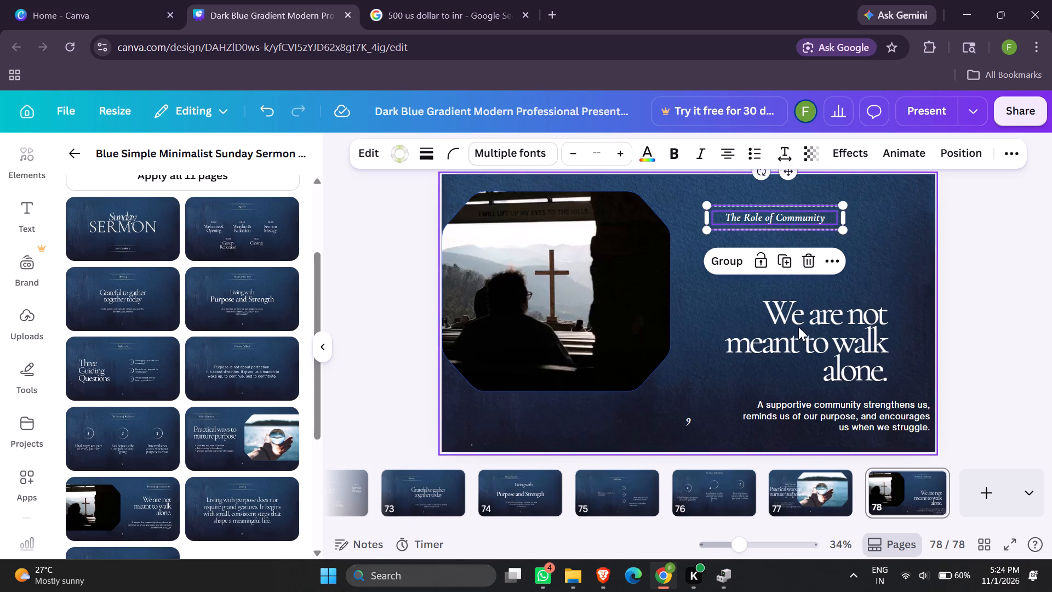
Move the heading and paragraph group up and slightly left, closer below the label and just inside the slide's right edge.
drag(776, 344, 757, 331)
drag(757, 331, 783, 325)
drag(783, 325, 745, 311)
drag(745, 311, 763, 308)
click(763, 308)
drag(765, 311, 769, 326)
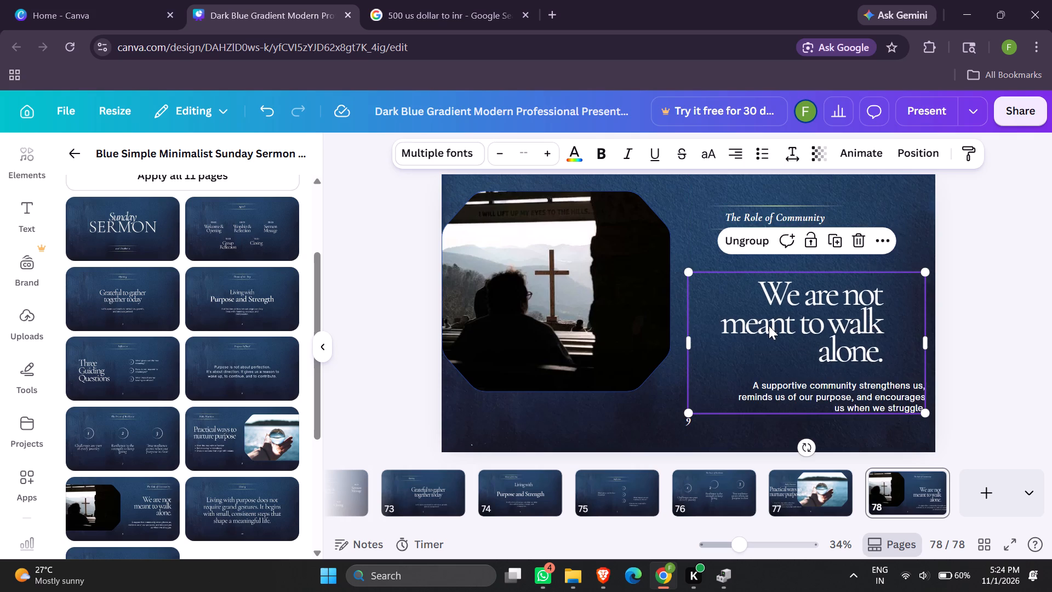
drag(769, 326, 753, 335)
drag(753, 335, 785, 317)
drag(785, 317, 780, 317)
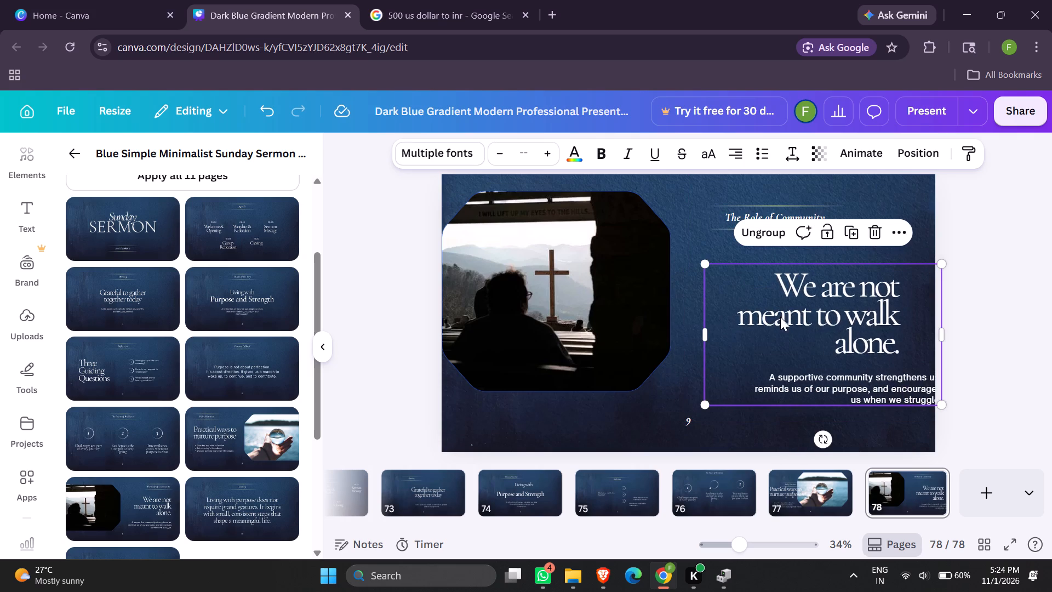
drag(780, 317, 775, 315)
drag(775, 315, 759, 310)
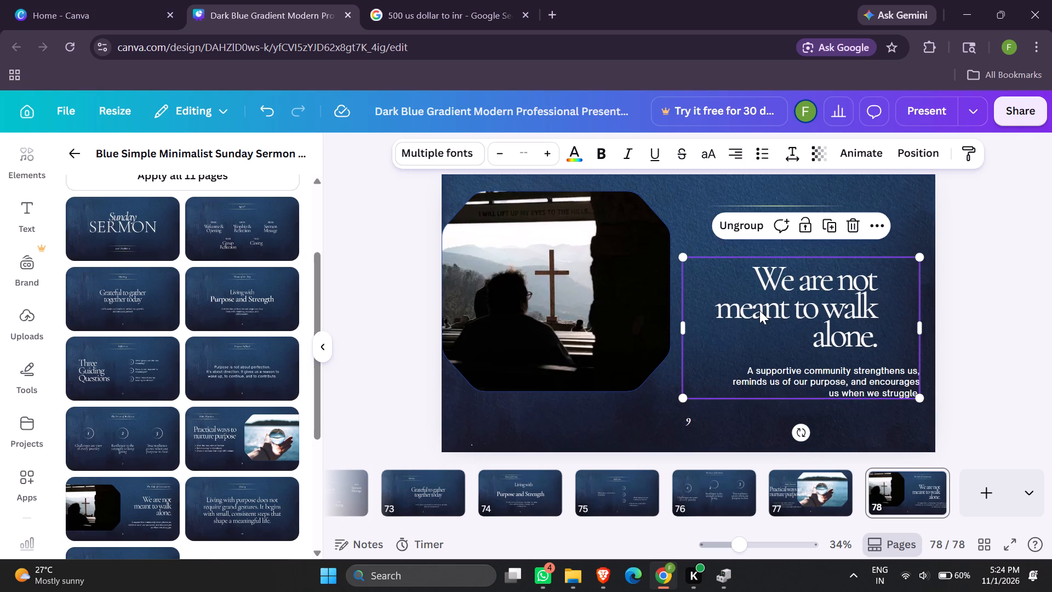
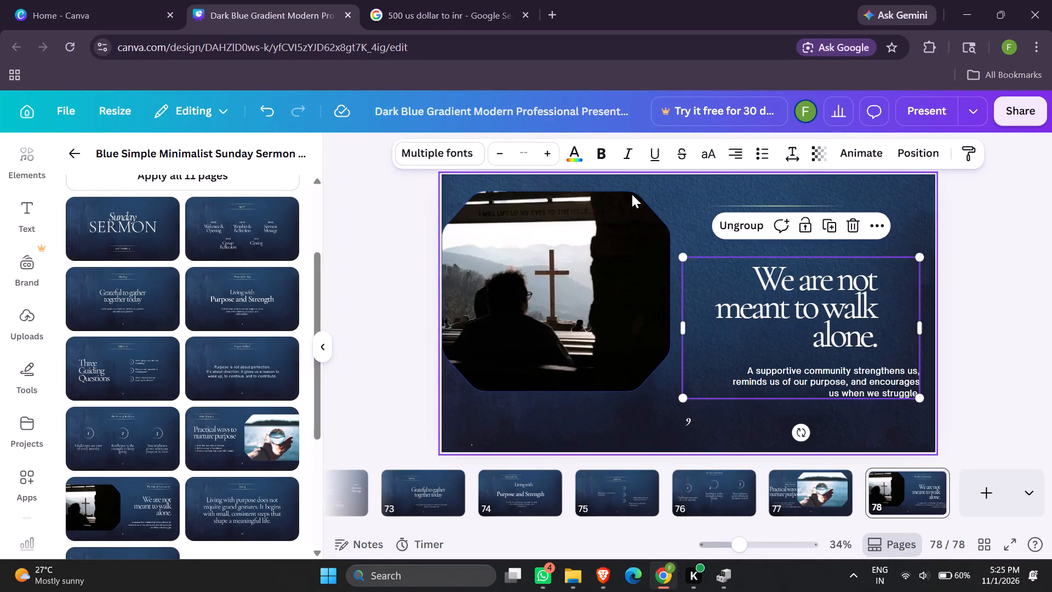
Move the photo down and left, partly past the slide's left edge, and the heading and paragraph group slightly right and down, near the right edge.
drag(598, 282, 591, 308)
drag(833, 314, 839, 327)
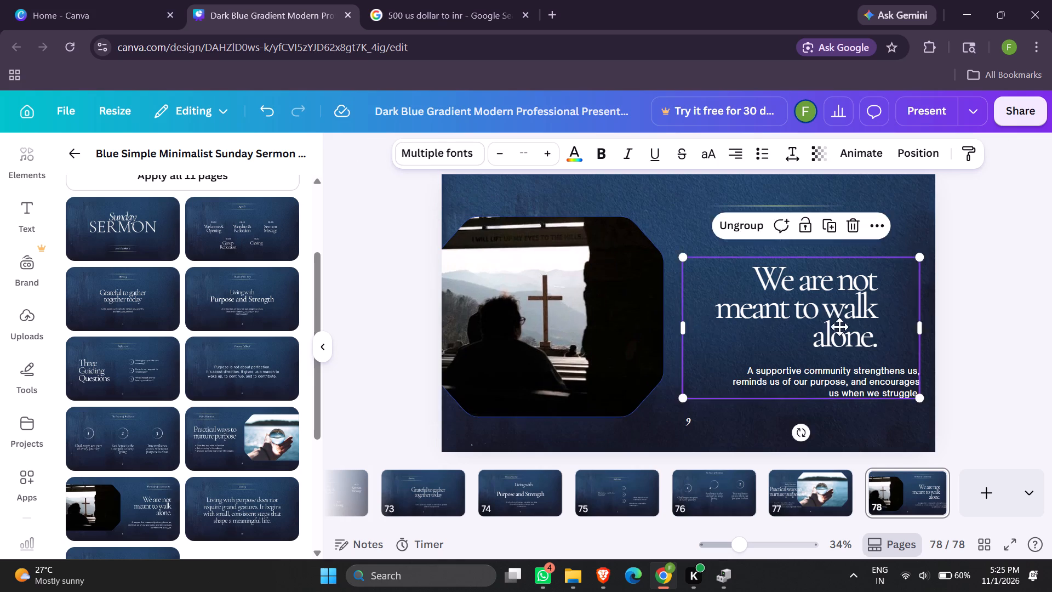
drag(839, 327, 853, 314)
drag(853, 314, 813, 331)
drag(813, 331, 832, 326)
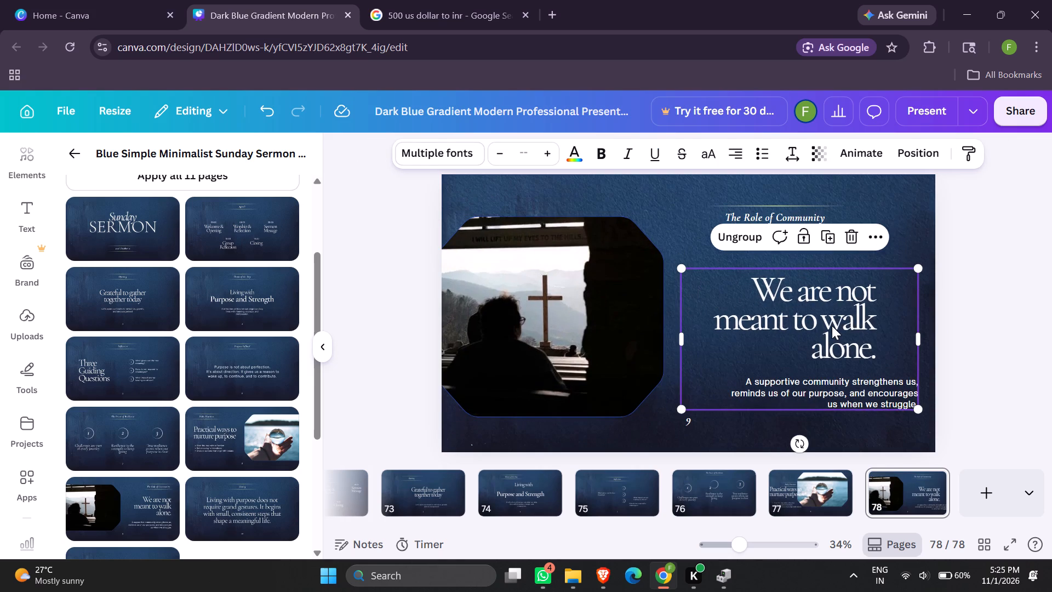
drag(832, 326, 803, 320)
drag(803, 320, 832, 314)
drag(832, 314, 854, 309)
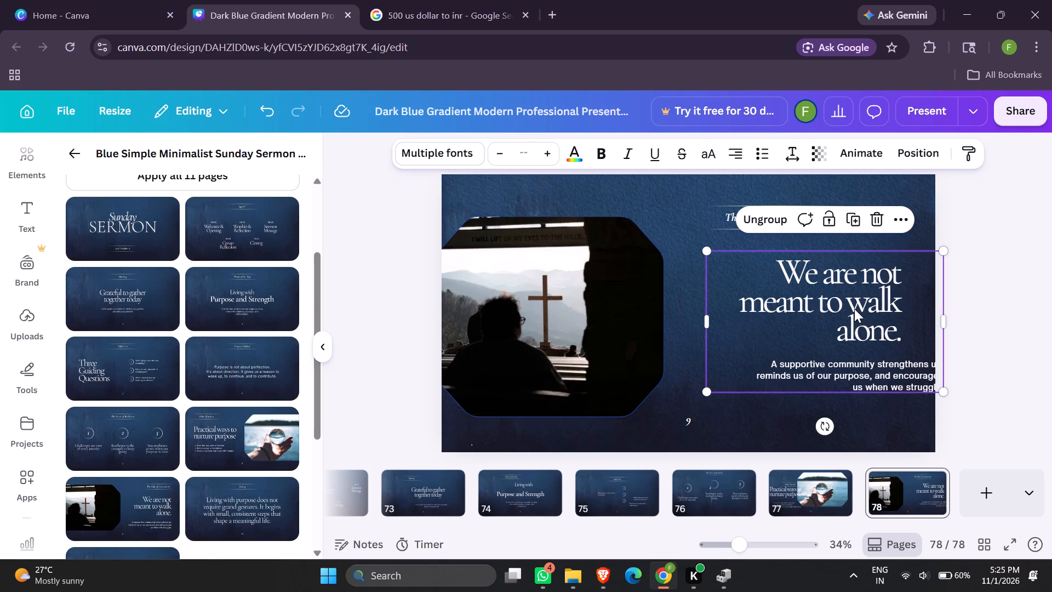
drag(884, 304, 837, 300)
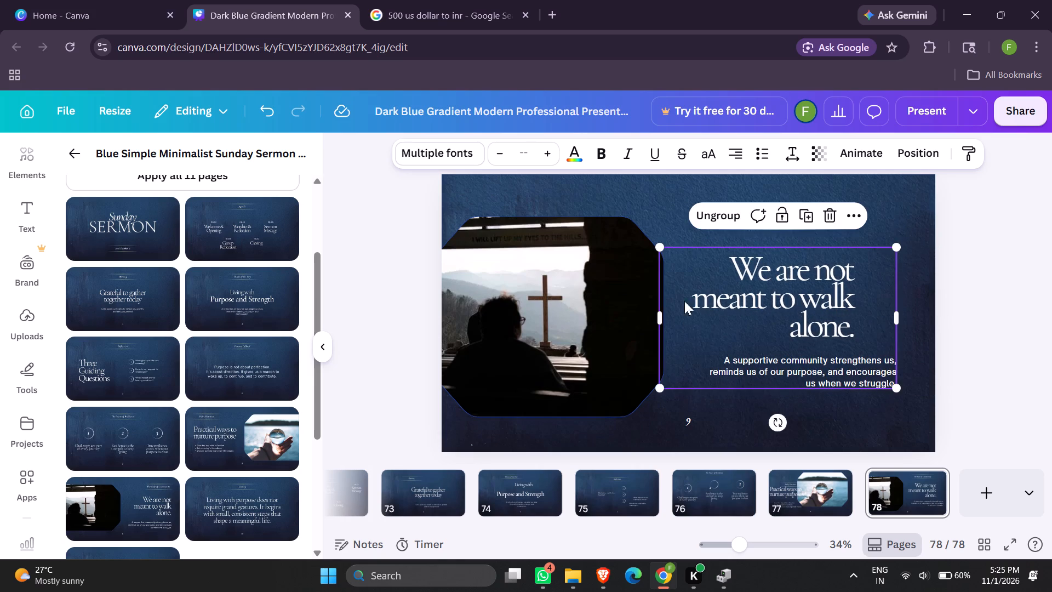
drag(602, 299, 571, 298)
drag(751, 304, 782, 319)
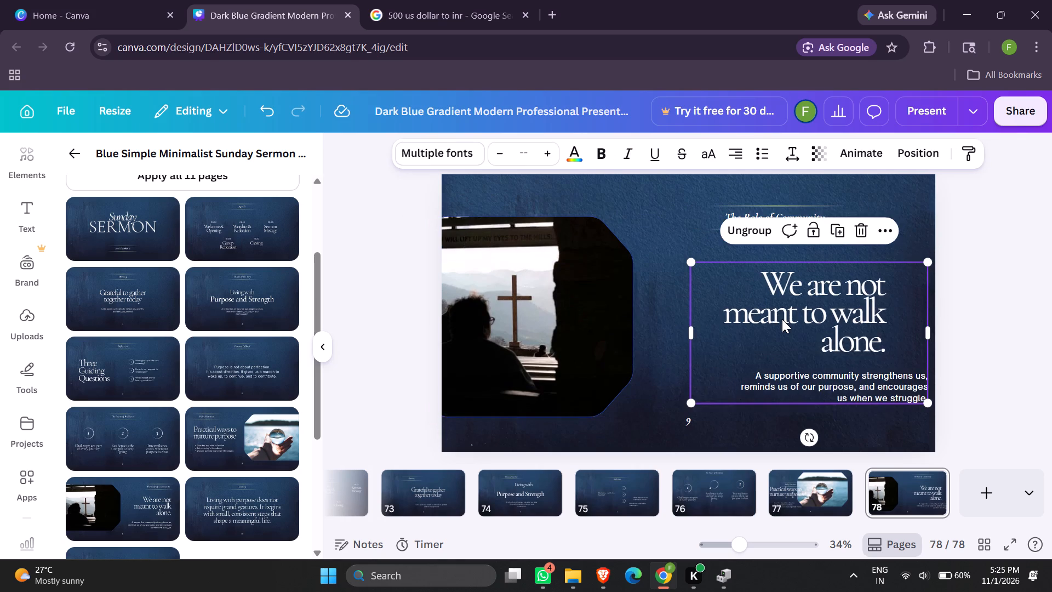
Add a new page after slide 78 using the template's "Closing" page, "Living with purpose does not require grand gestures.".
click(996, 505)
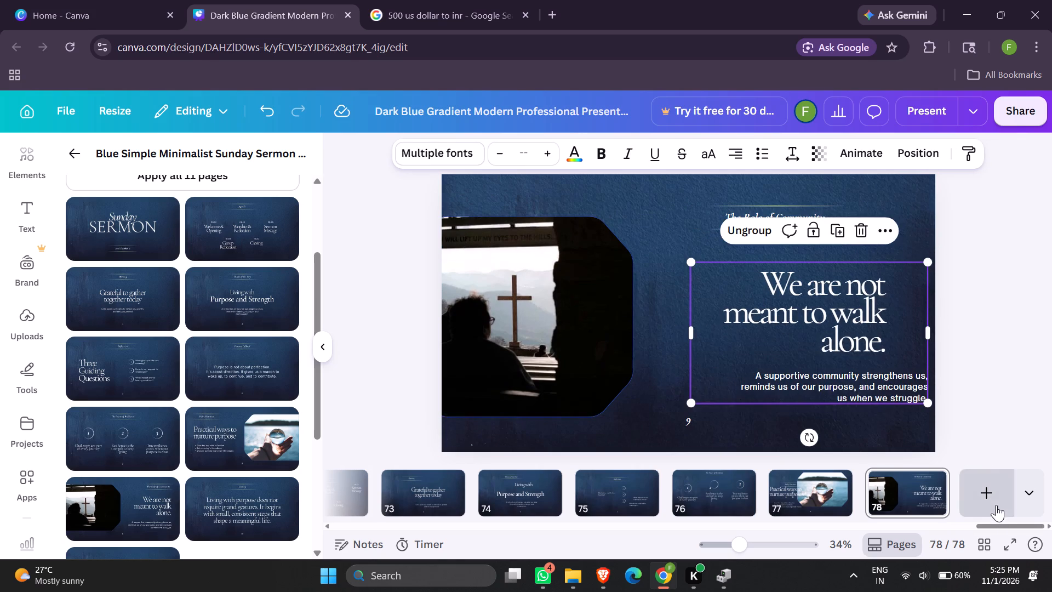
click(238, 513)
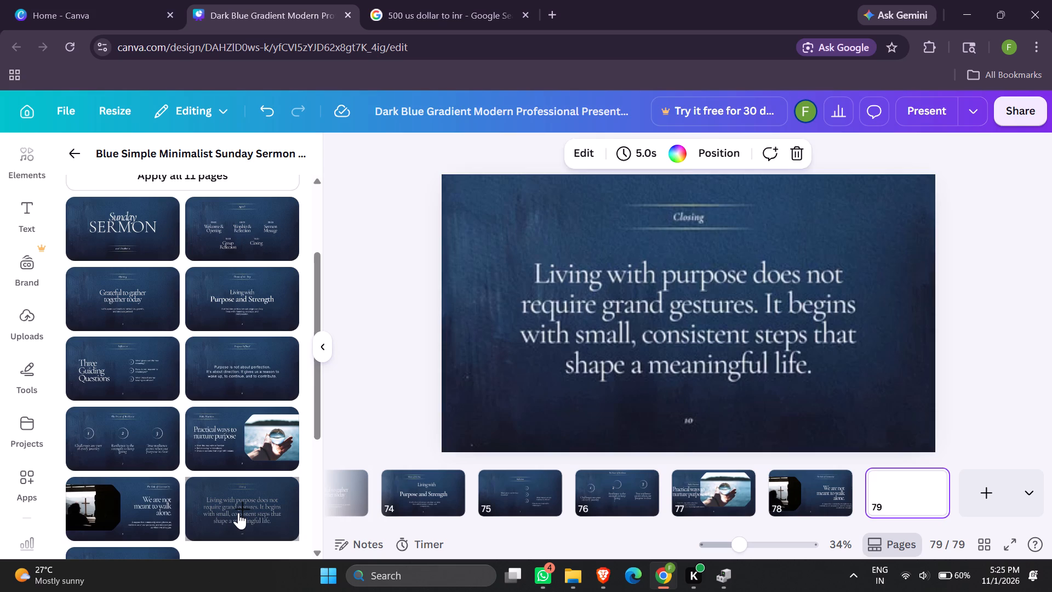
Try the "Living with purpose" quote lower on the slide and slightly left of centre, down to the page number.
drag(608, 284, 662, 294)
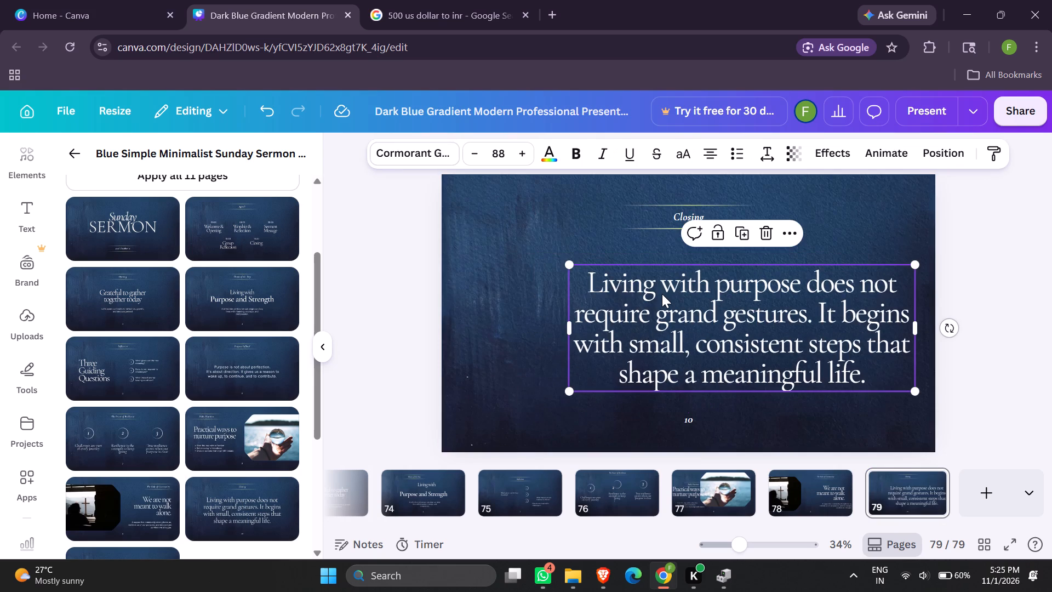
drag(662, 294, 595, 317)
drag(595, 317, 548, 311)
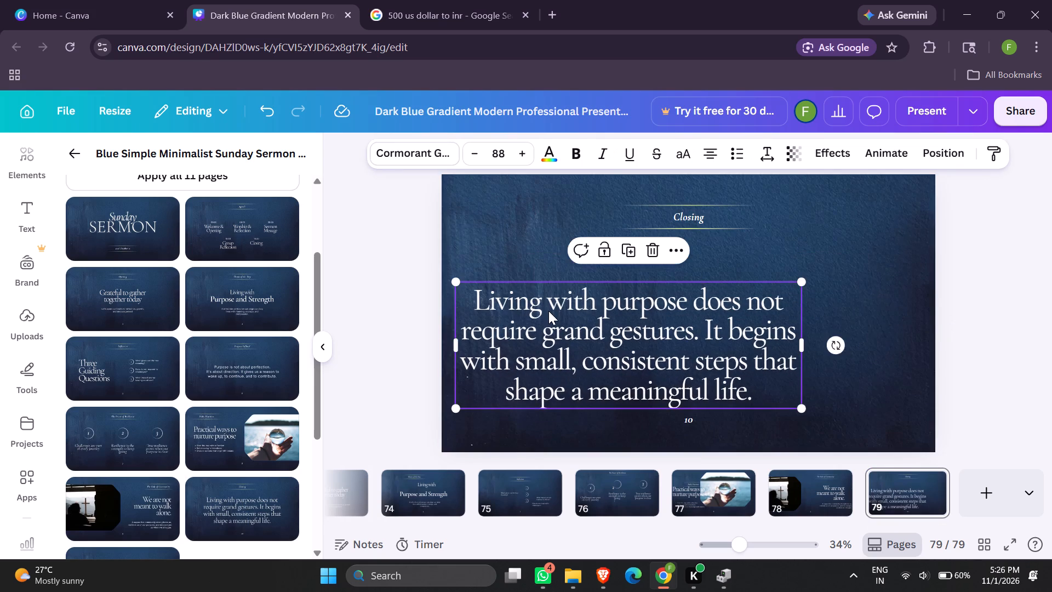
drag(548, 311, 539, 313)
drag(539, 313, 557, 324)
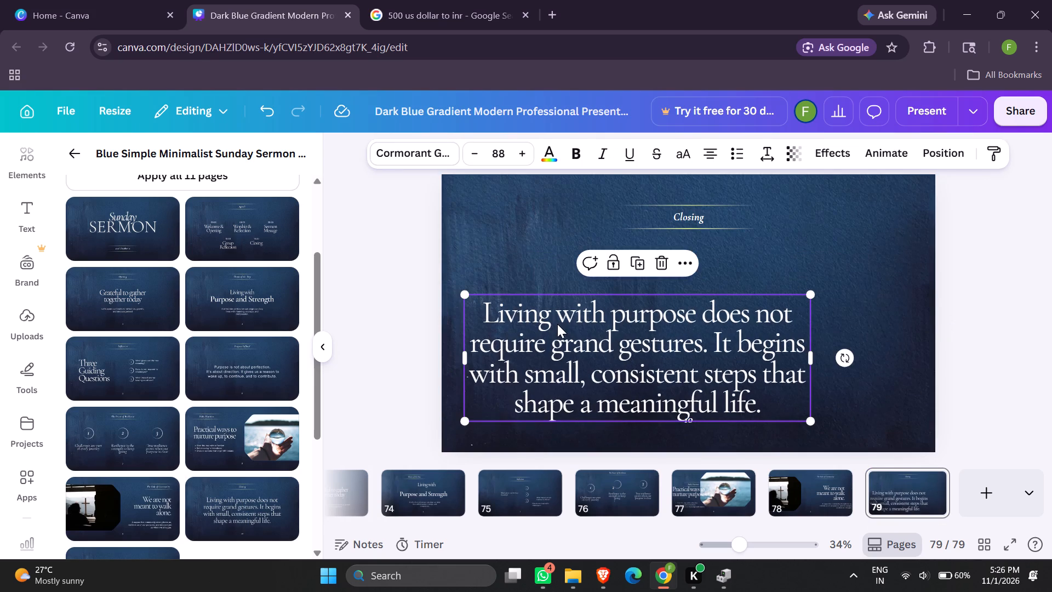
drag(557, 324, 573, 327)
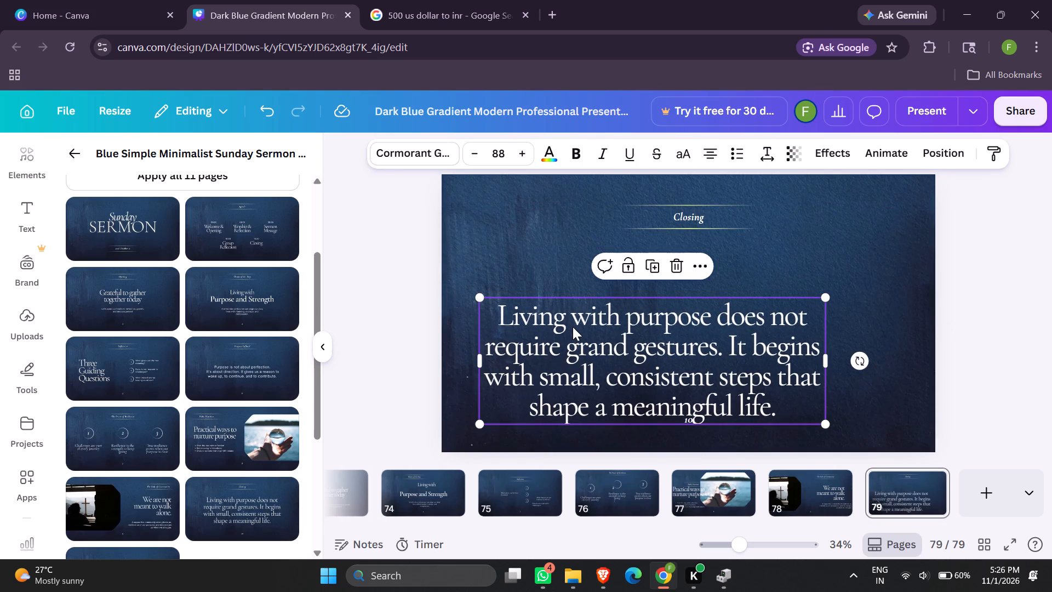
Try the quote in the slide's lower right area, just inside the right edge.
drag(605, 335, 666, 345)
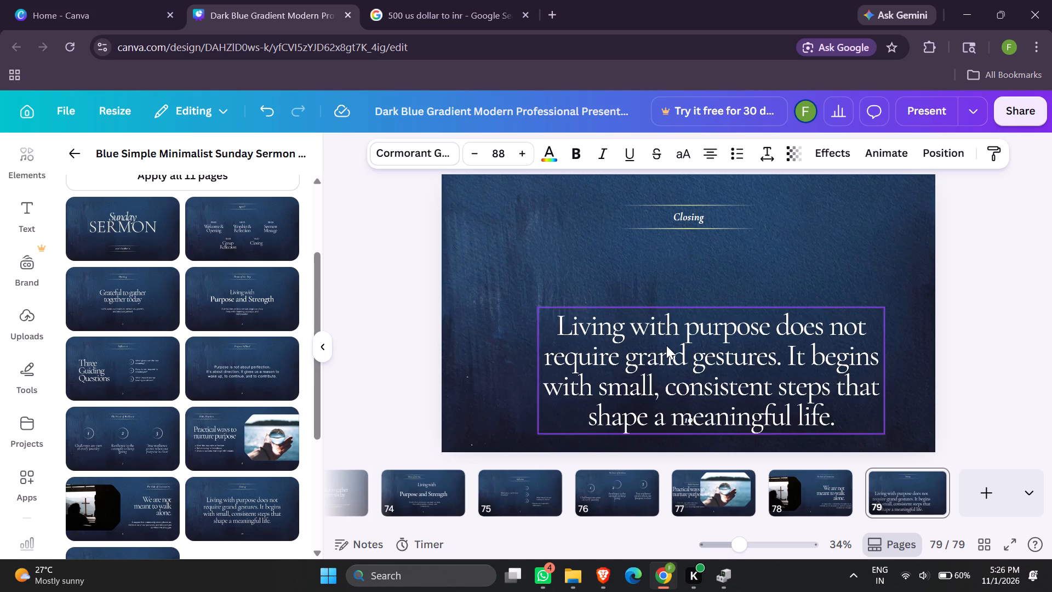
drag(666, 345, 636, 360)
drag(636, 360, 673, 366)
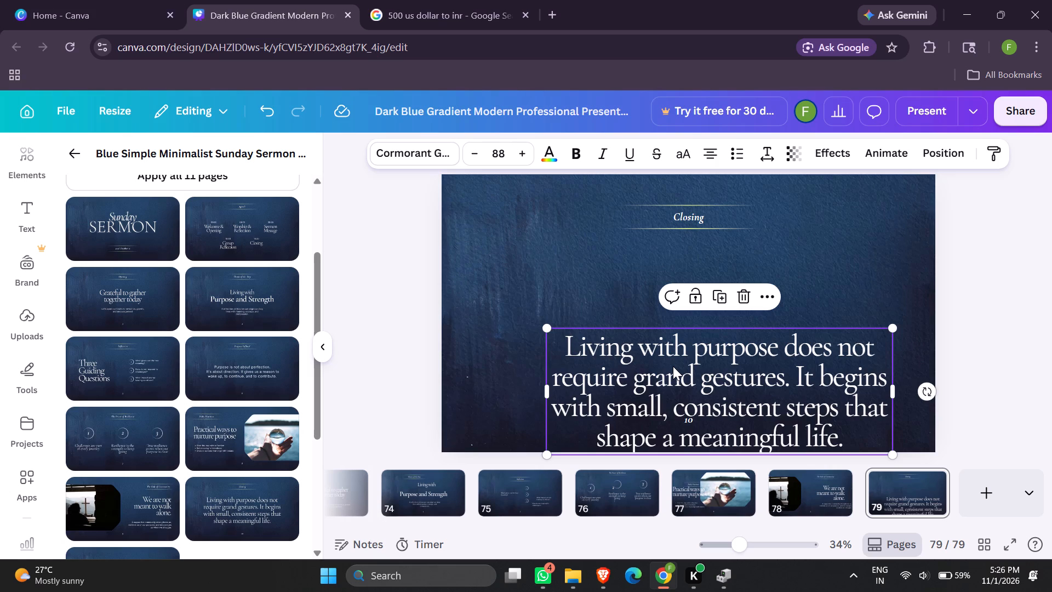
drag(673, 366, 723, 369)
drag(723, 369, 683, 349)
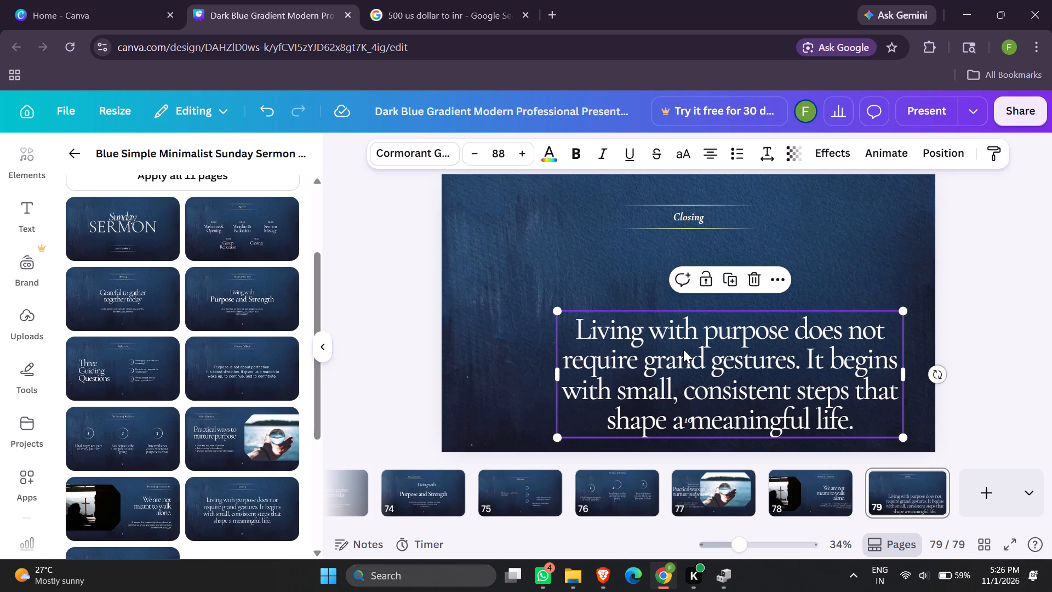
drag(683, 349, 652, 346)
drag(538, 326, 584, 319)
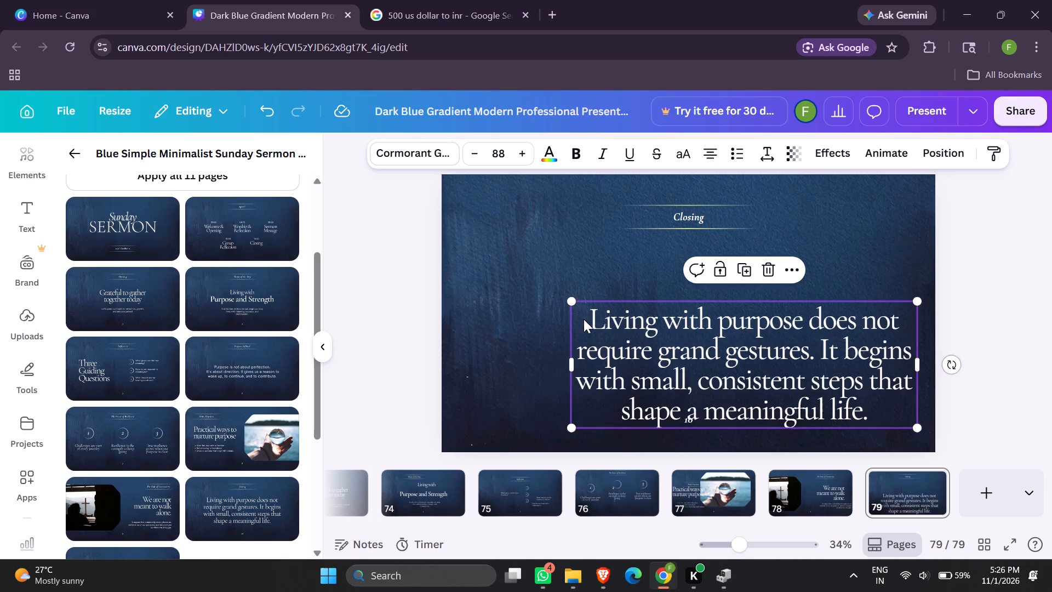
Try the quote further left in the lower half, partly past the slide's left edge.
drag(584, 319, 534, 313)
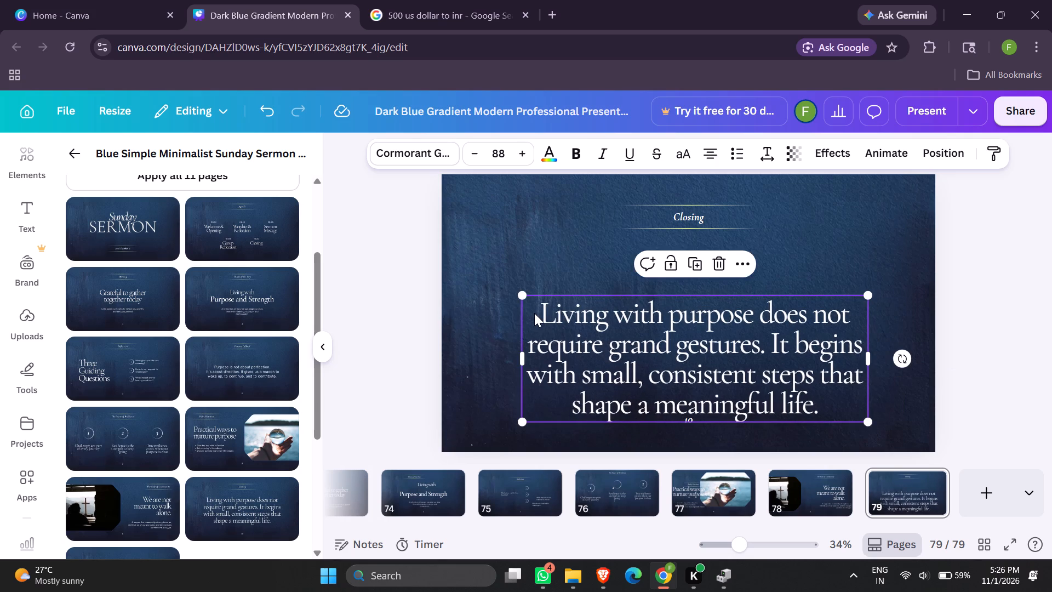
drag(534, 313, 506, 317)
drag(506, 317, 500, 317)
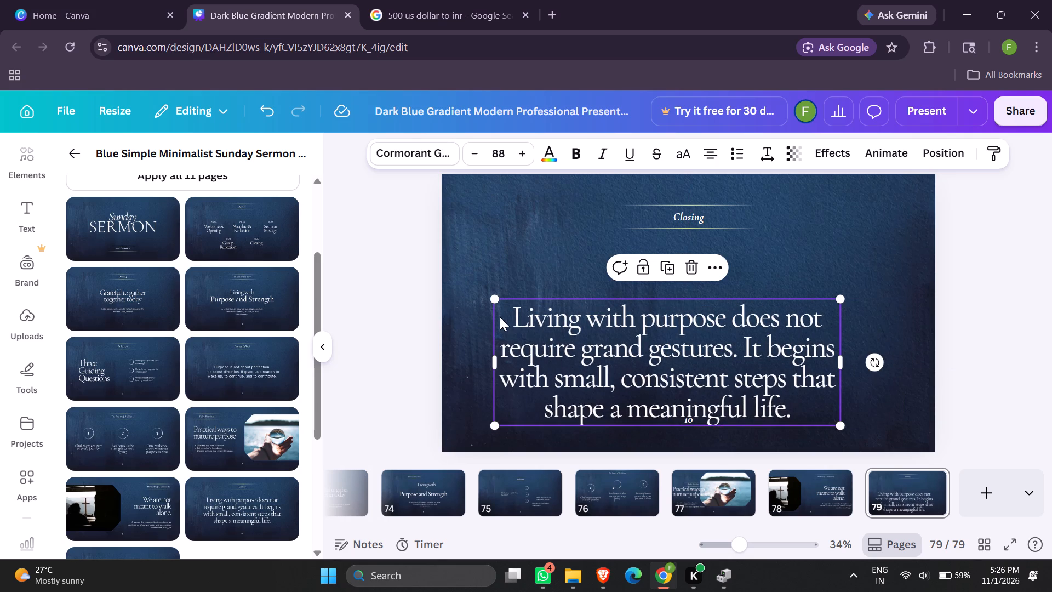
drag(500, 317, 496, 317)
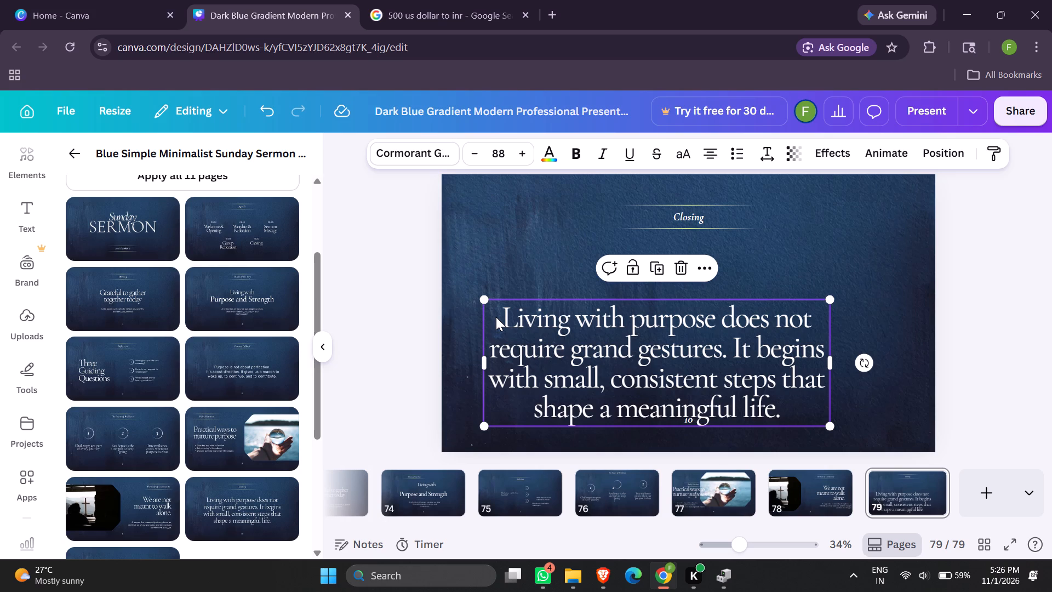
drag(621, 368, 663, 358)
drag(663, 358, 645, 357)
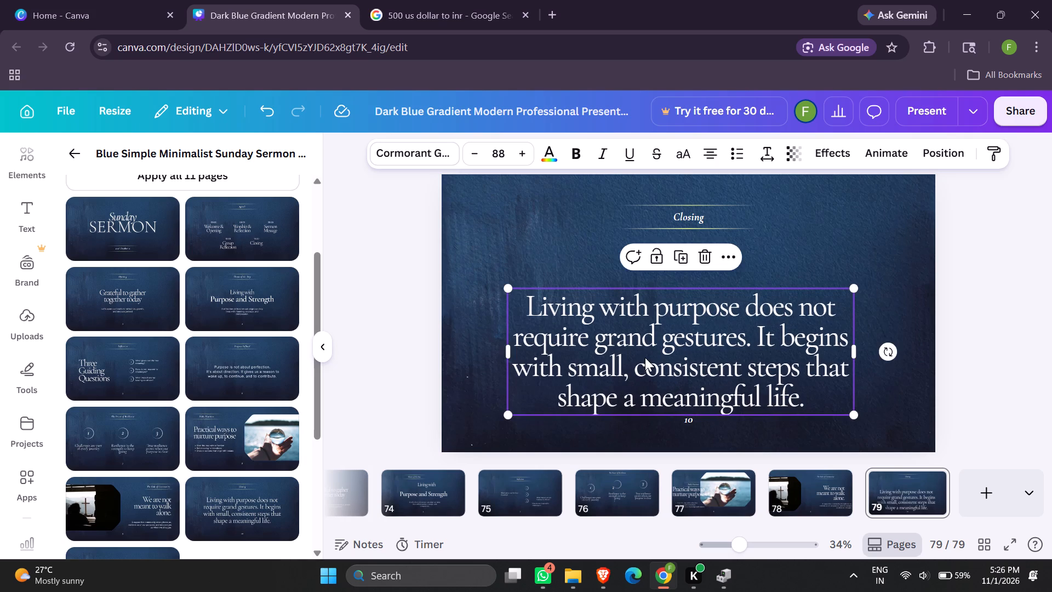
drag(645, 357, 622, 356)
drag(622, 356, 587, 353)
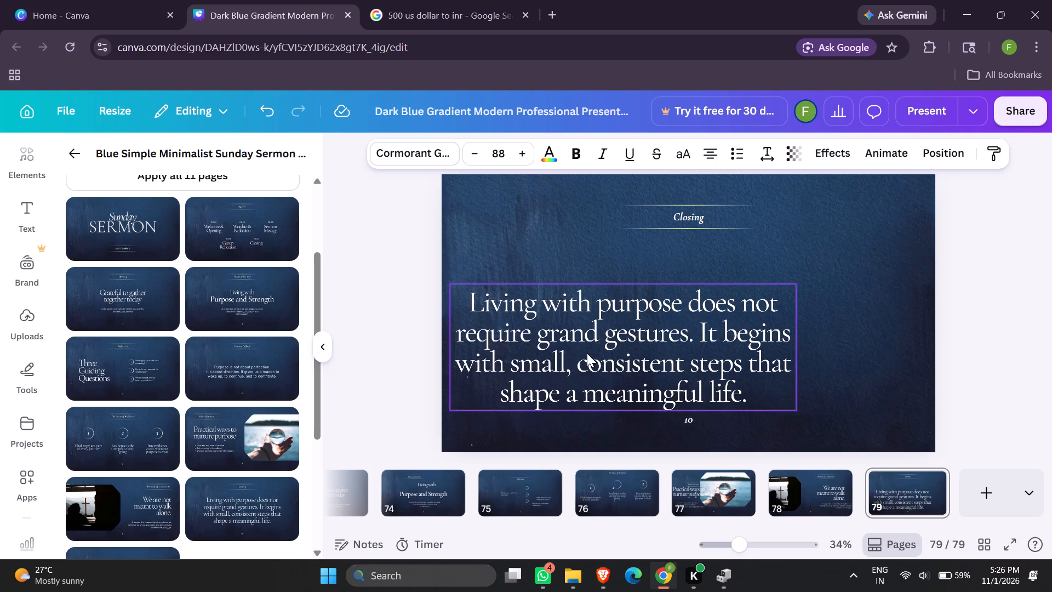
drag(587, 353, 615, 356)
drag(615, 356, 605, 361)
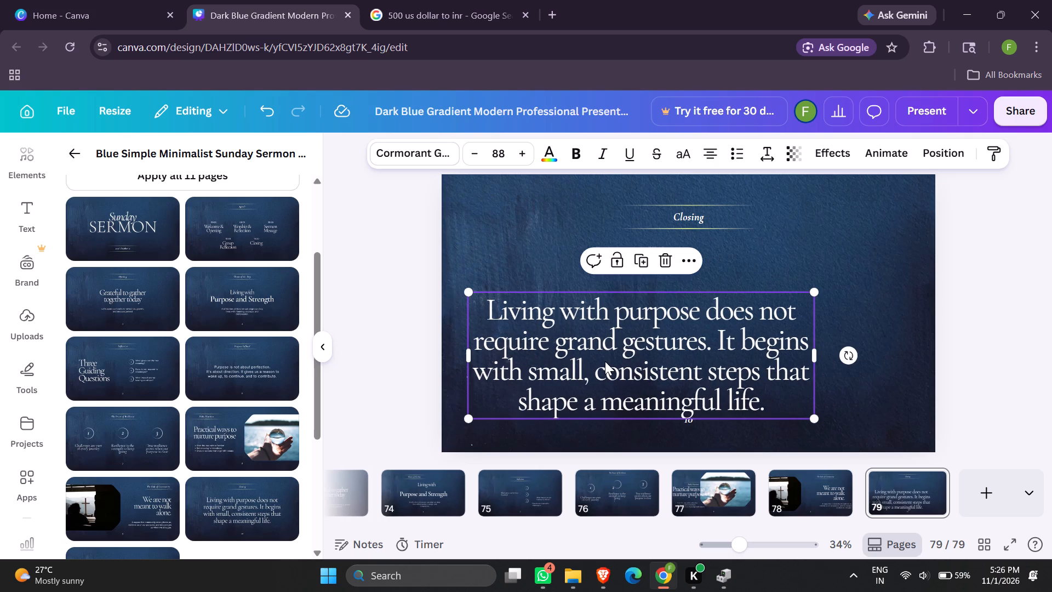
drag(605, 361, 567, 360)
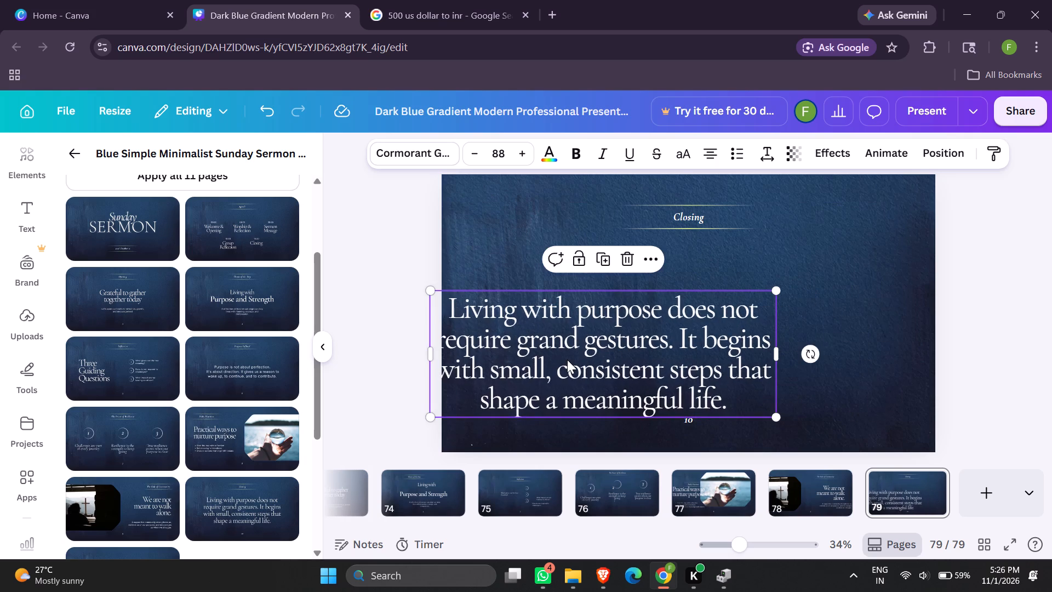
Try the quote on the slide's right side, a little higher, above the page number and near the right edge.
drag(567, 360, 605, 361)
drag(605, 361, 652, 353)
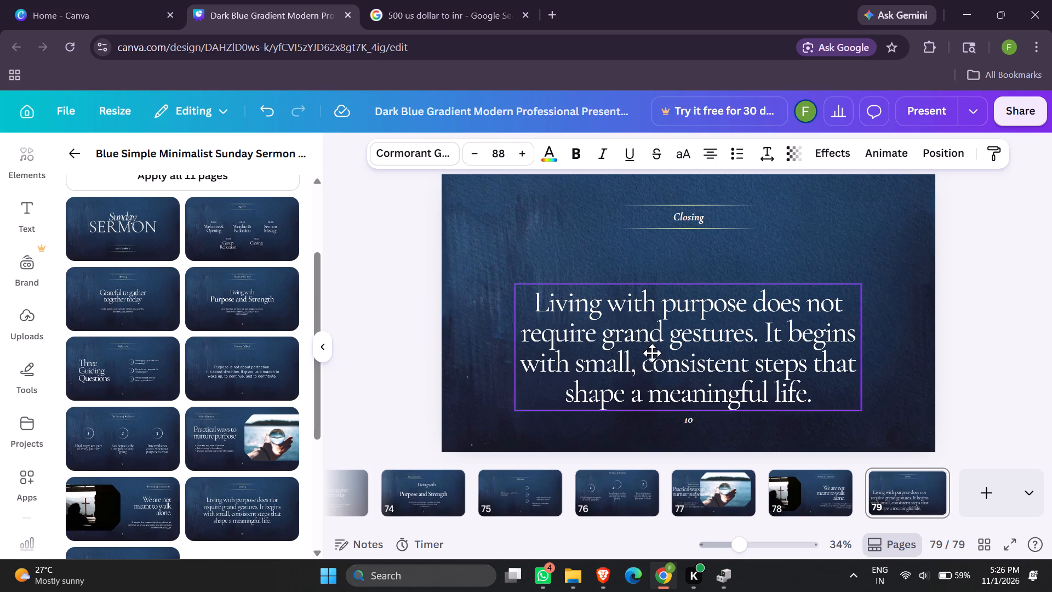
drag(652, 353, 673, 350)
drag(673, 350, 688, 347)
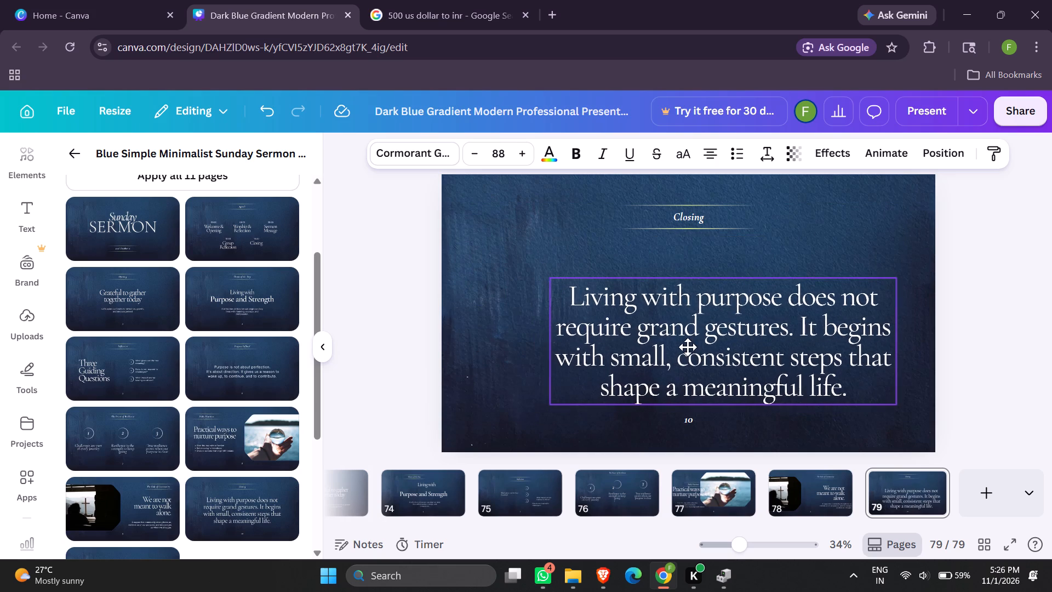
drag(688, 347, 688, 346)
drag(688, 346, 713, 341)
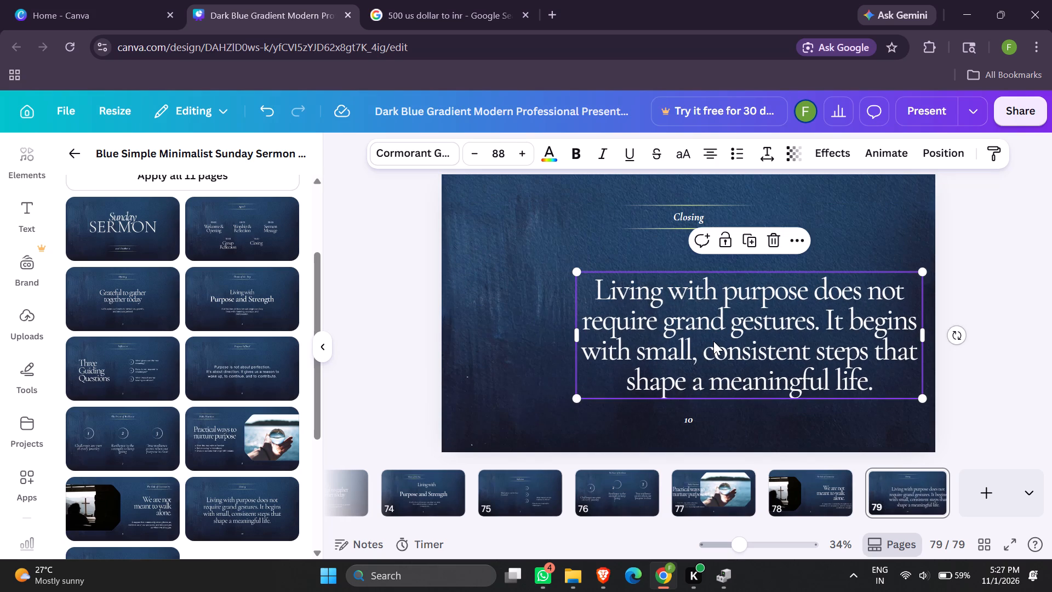
Move the quote back to just right of the slide's centre, in the lower half with its last line at the page number.
drag(713, 341, 661, 338)
drag(661, 338, 638, 341)
drag(638, 341, 666, 365)
drag(666, 365, 636, 356)
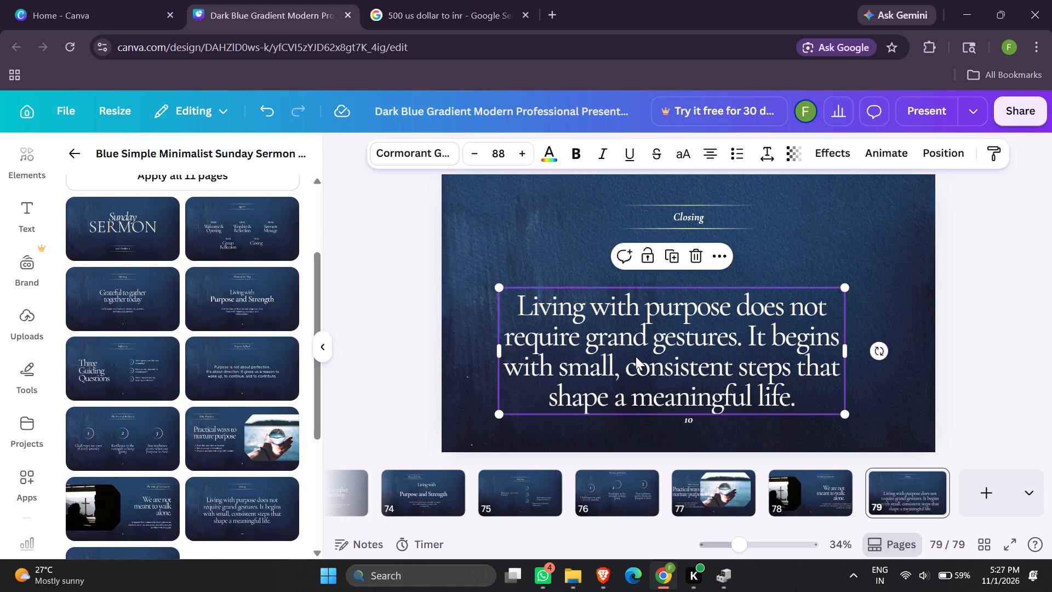
drag(636, 356, 624, 354)
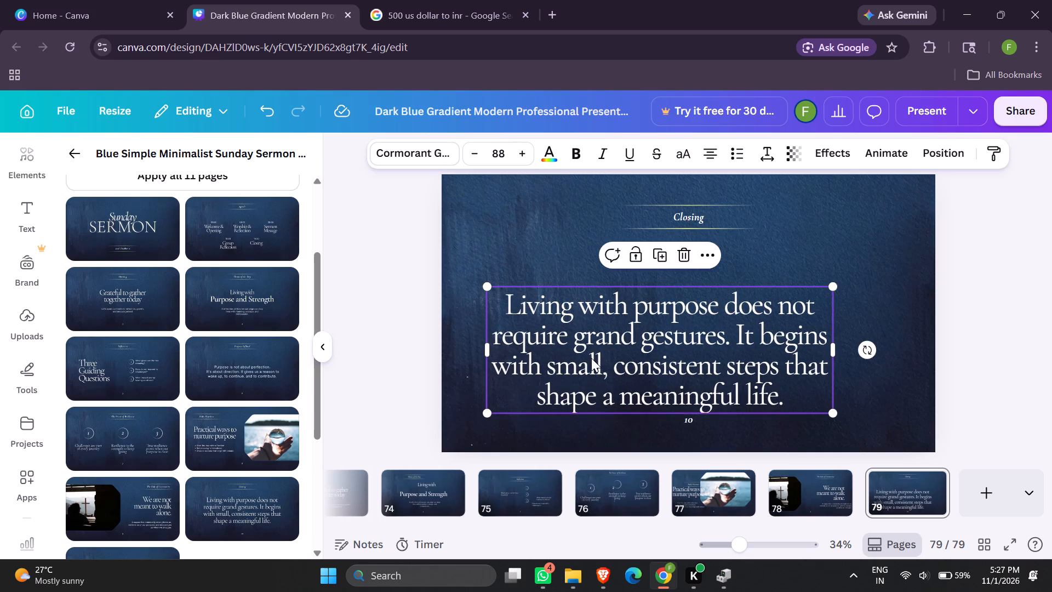
drag(591, 358, 626, 366)
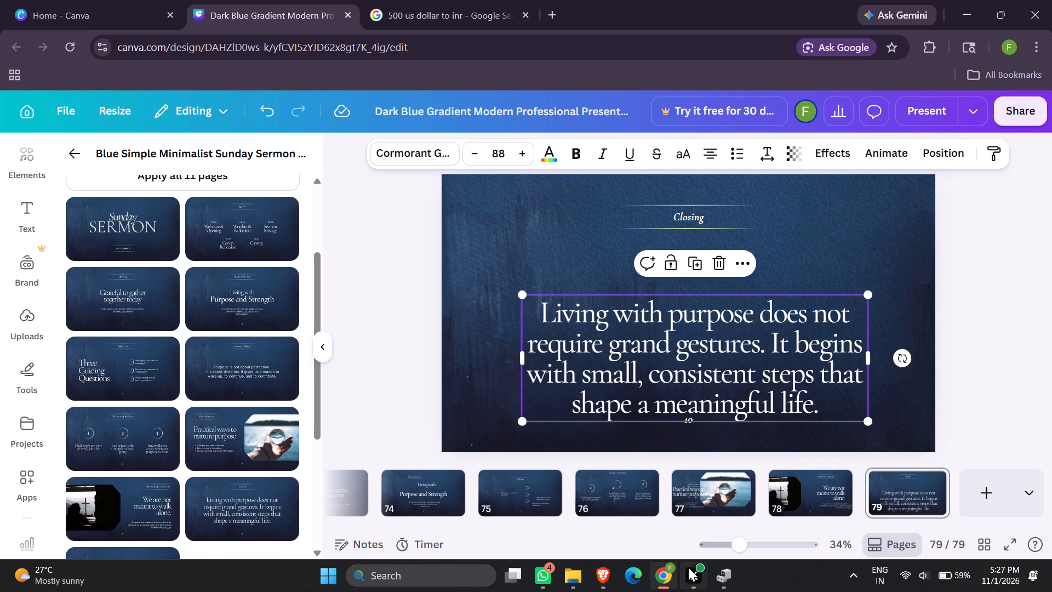
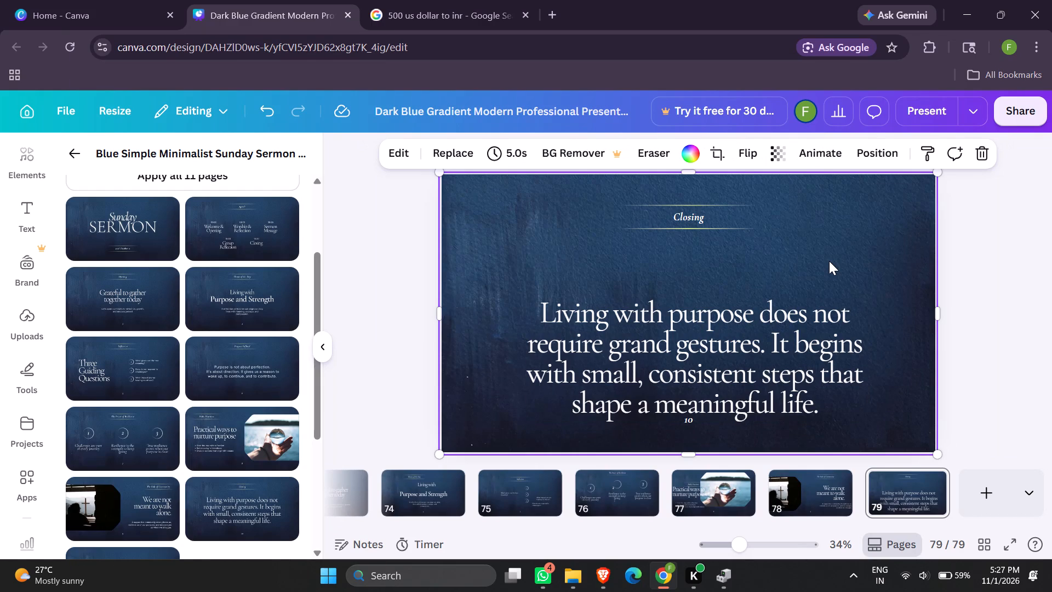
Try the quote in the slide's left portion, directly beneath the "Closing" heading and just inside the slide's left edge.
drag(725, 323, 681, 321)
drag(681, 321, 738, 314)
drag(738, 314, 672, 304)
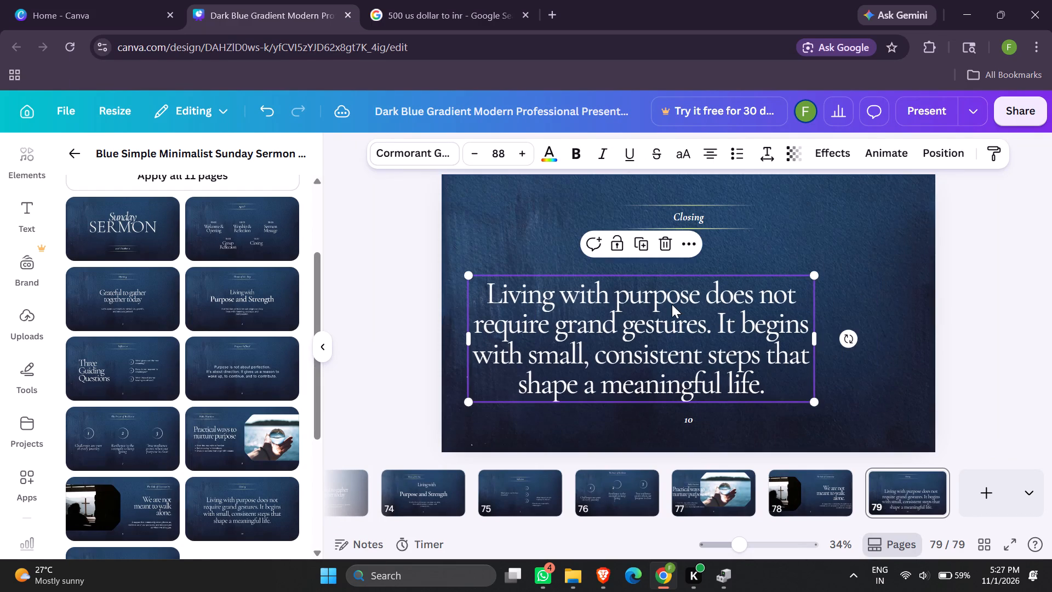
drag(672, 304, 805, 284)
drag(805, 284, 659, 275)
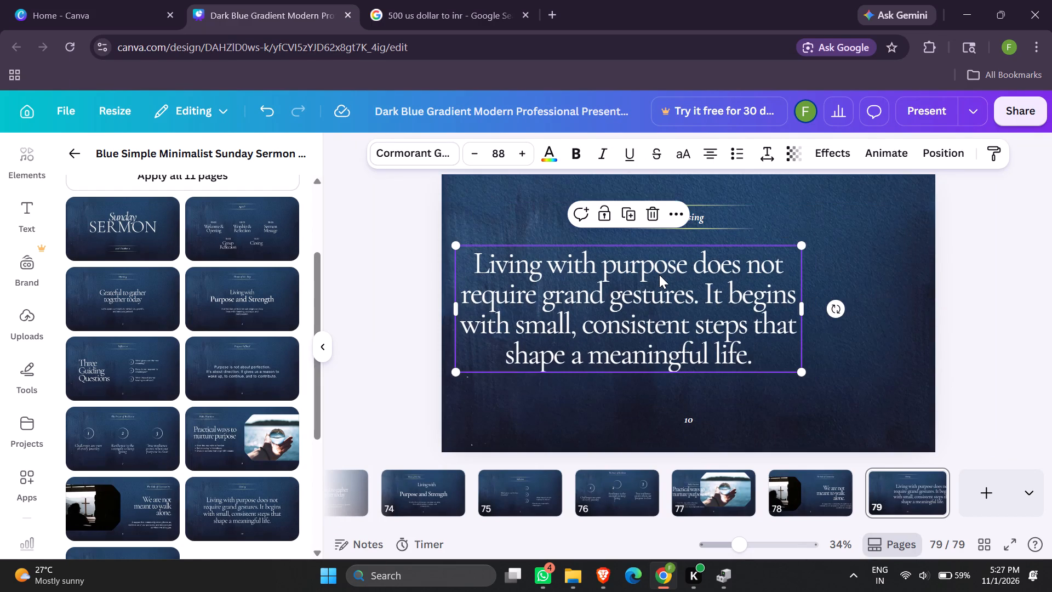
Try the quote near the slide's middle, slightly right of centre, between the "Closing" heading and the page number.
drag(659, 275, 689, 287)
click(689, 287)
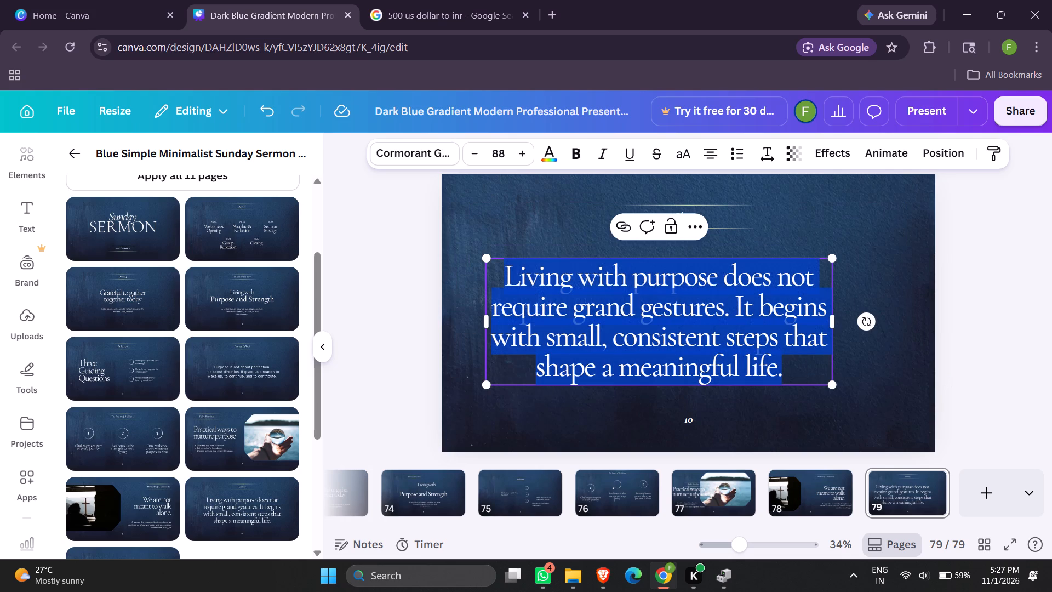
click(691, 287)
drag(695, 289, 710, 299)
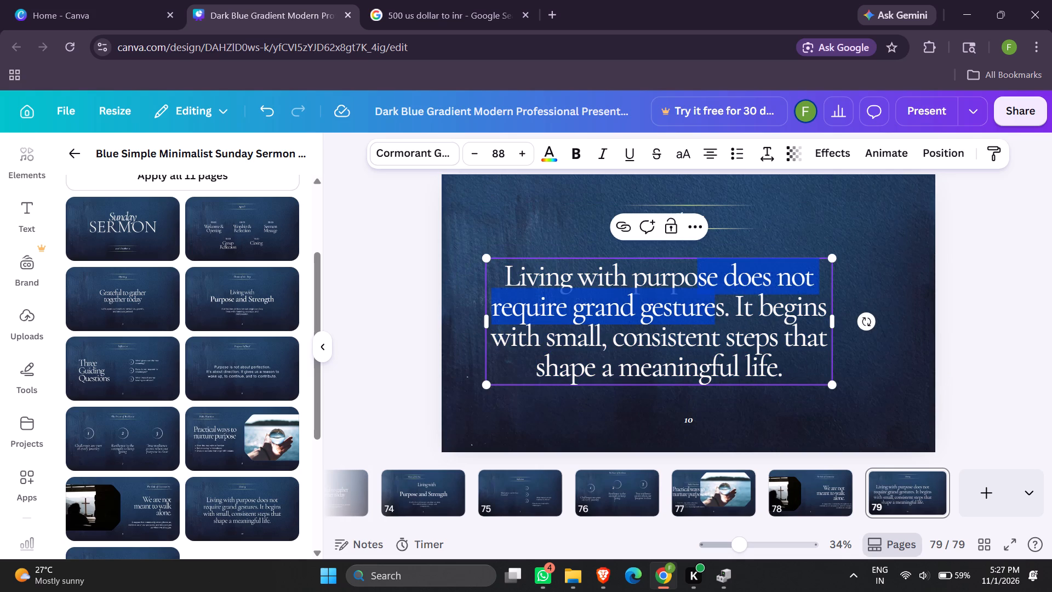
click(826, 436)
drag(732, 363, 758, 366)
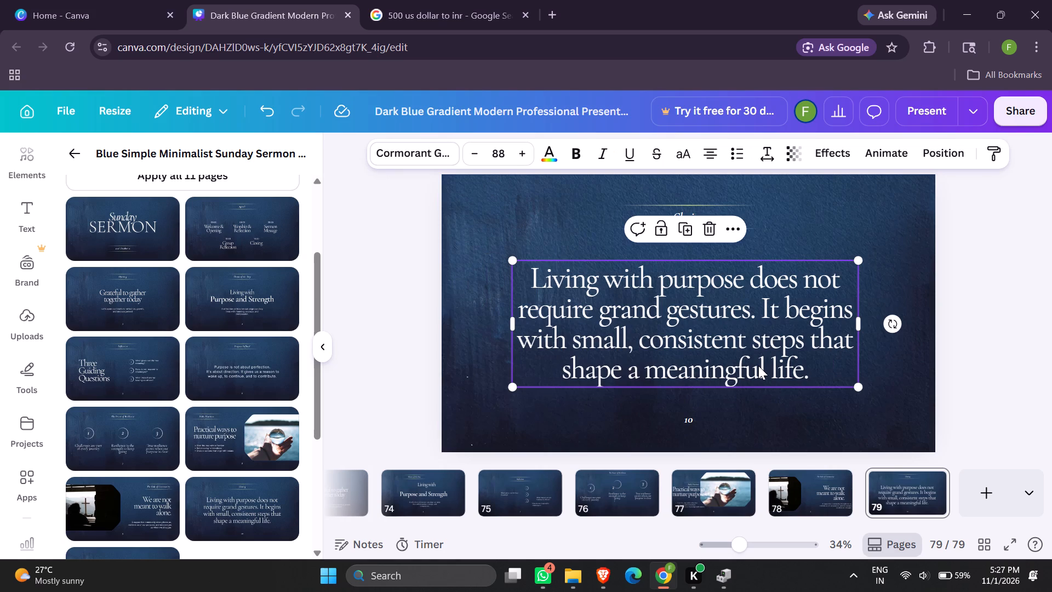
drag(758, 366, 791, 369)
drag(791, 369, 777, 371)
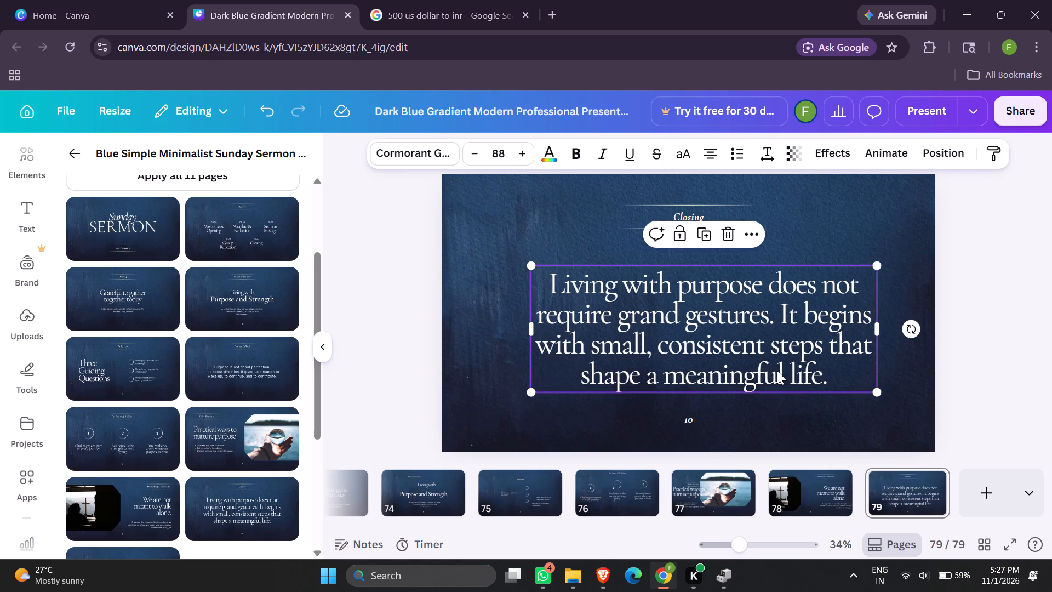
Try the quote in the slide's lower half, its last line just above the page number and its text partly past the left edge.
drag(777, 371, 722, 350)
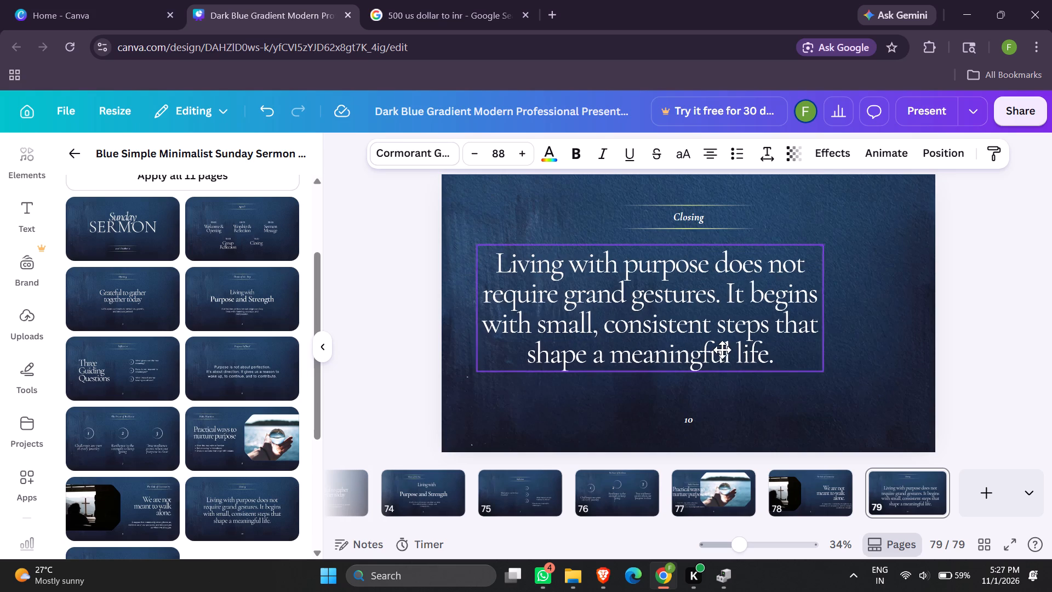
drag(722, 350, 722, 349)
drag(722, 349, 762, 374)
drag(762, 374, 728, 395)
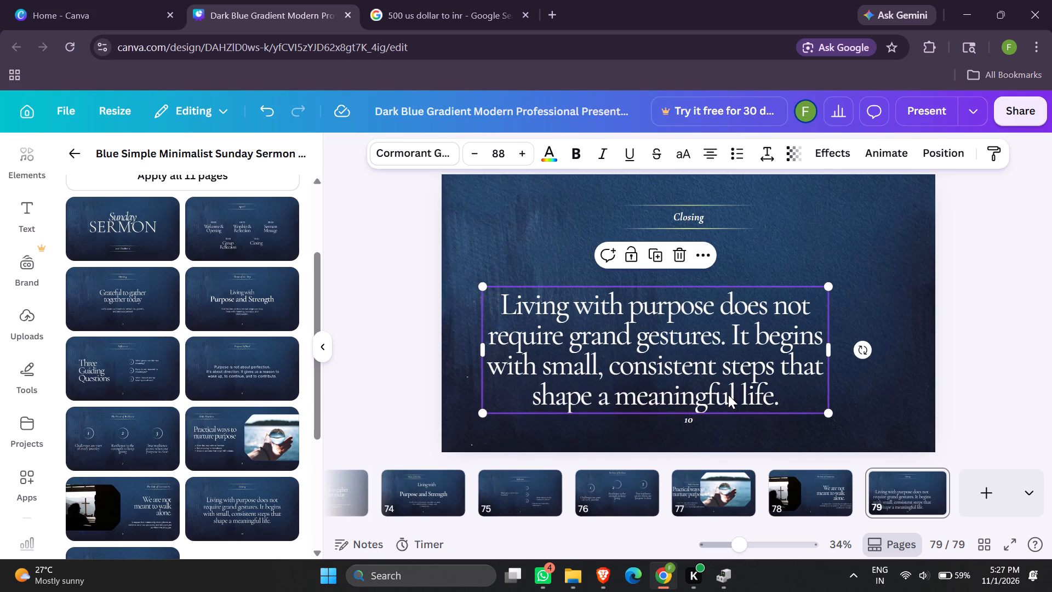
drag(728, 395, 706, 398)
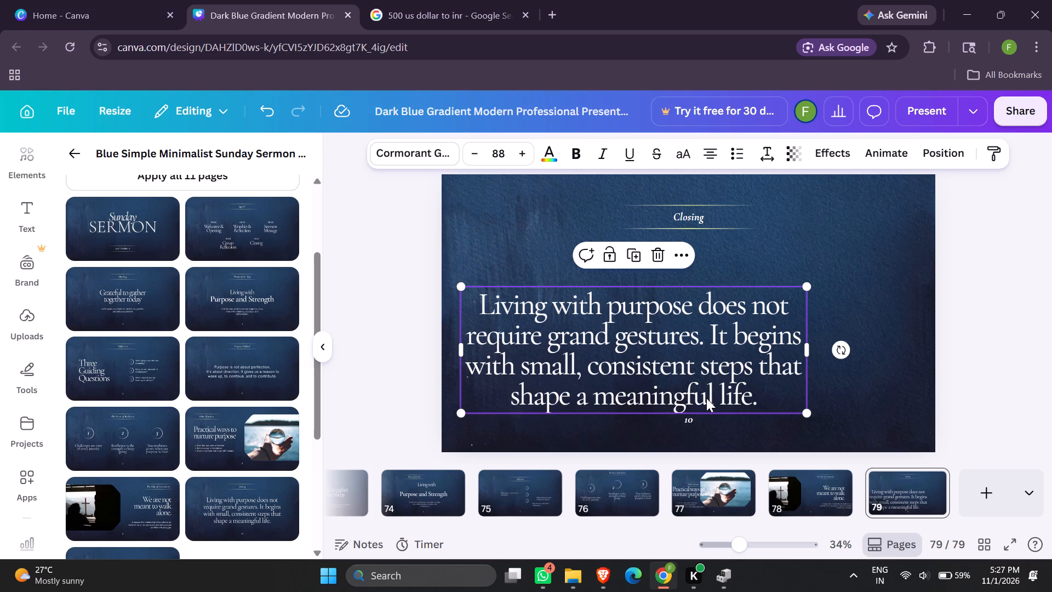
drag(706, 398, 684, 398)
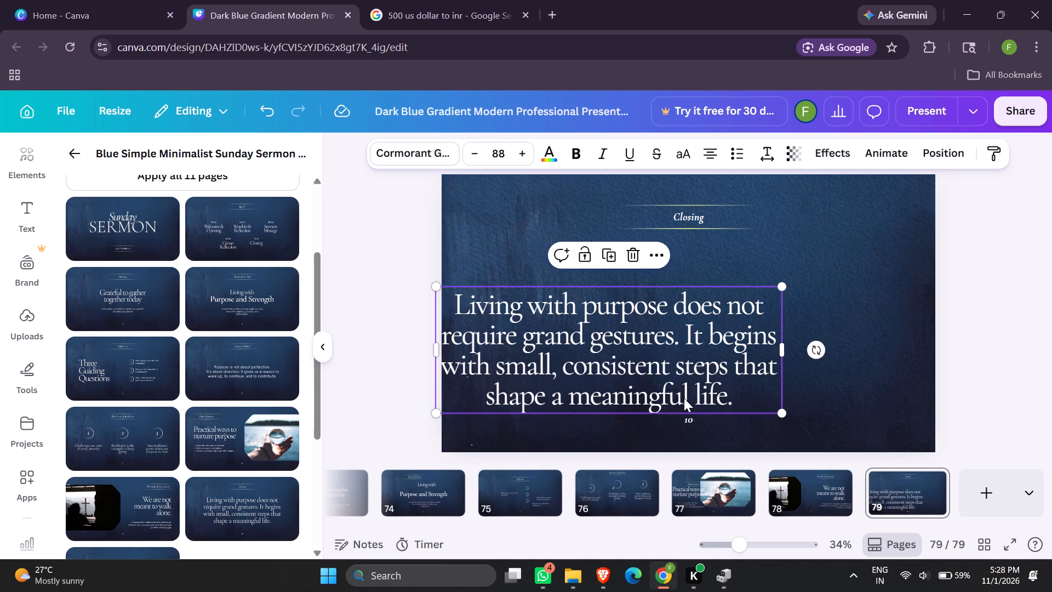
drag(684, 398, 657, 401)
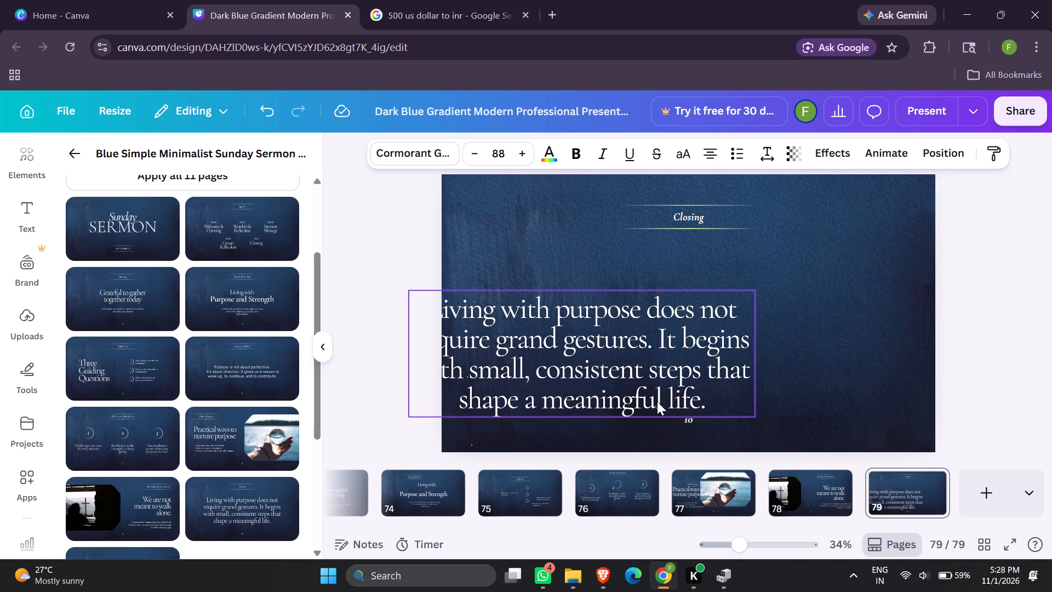
Move the quote back fully onto the slide, slightly left of centre, with its last line just above the page number.
drag(657, 401, 761, 409)
drag(761, 409, 744, 397)
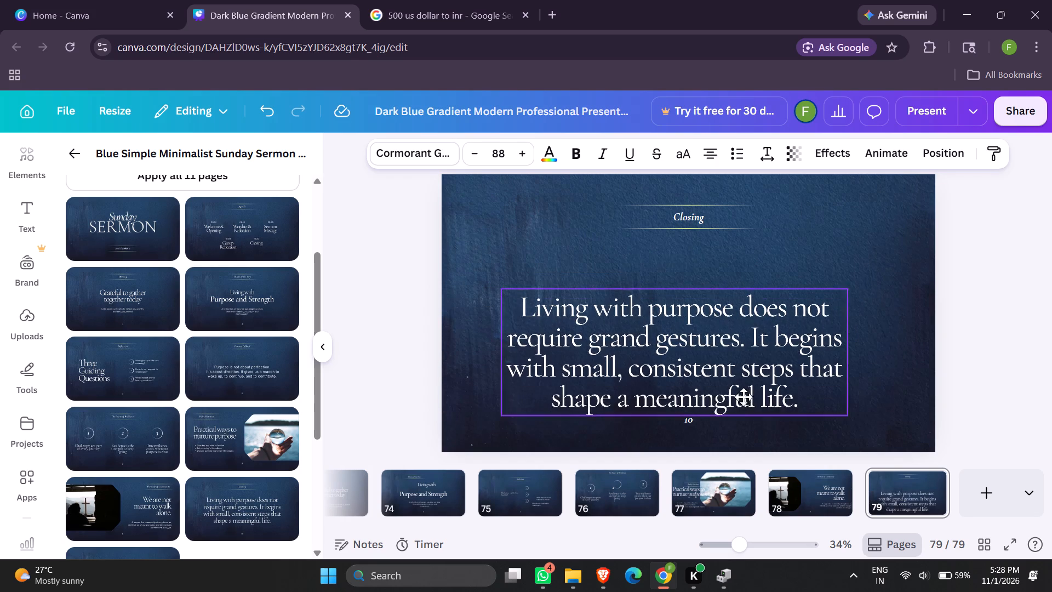
drag(744, 397, 742, 397)
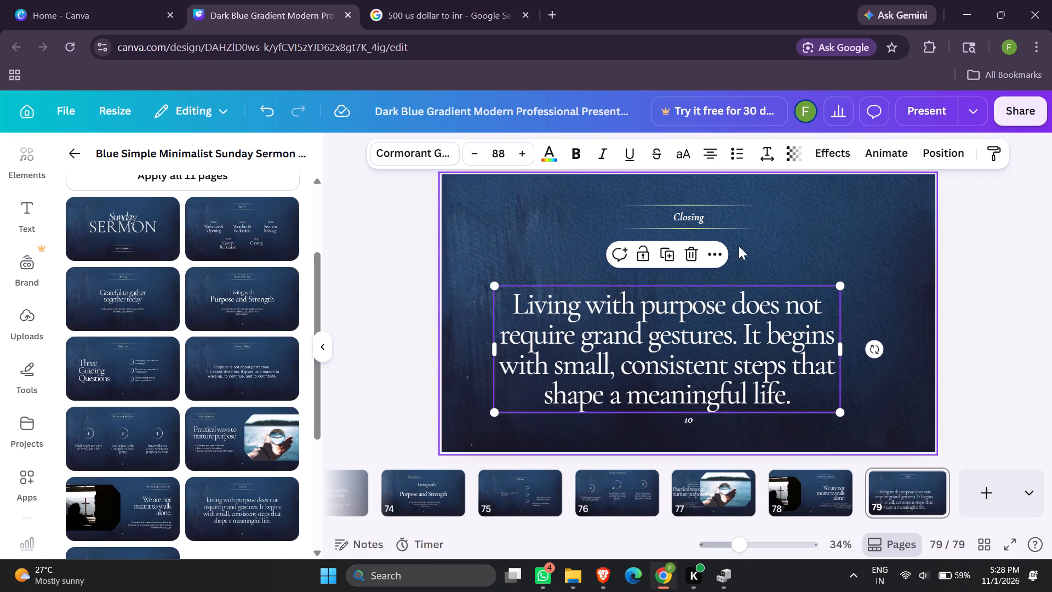
Select the "Closing" heading together with its two gold lines and move them left of centre, above the quote's left half.
drag(803, 224, 753, 201)
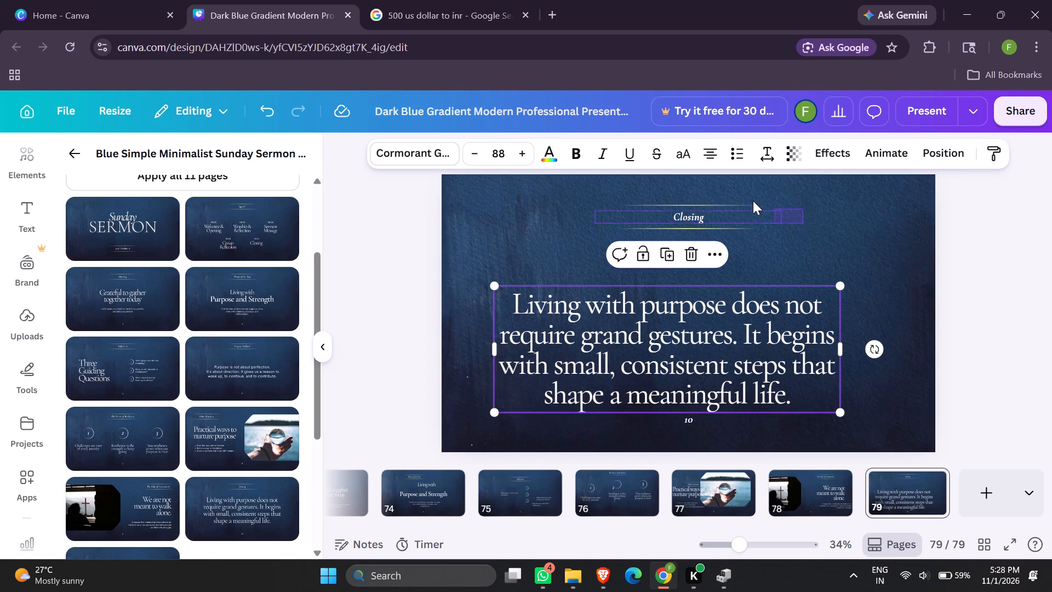
drag(753, 201, 685, 195)
drag(693, 210, 757, 206)
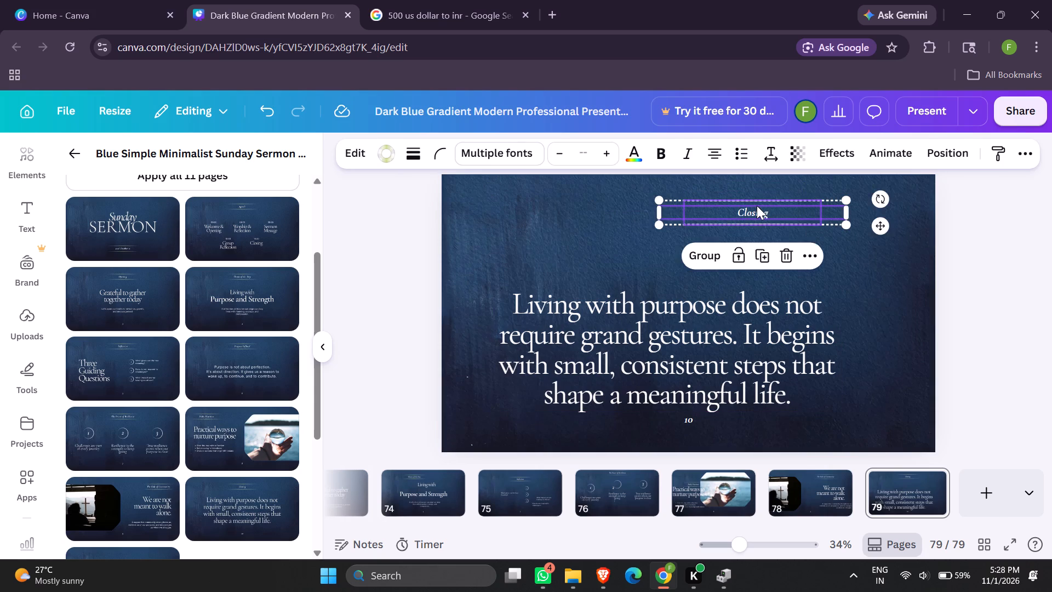
drag(757, 206, 665, 209)
drag(665, 209, 619, 223)
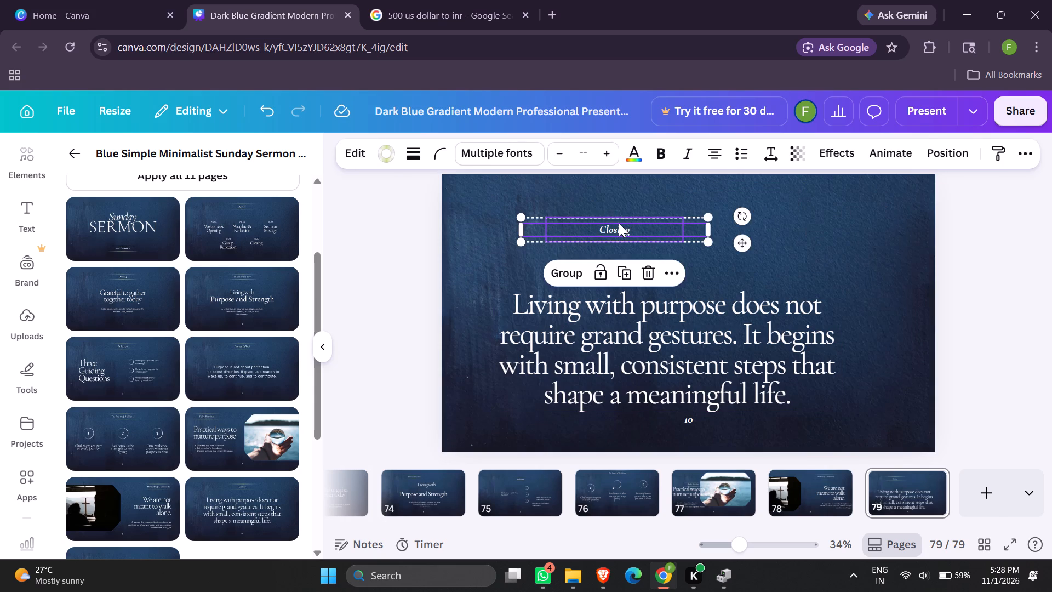
drag(619, 223, 681, 220)
drag(681, 220, 603, 230)
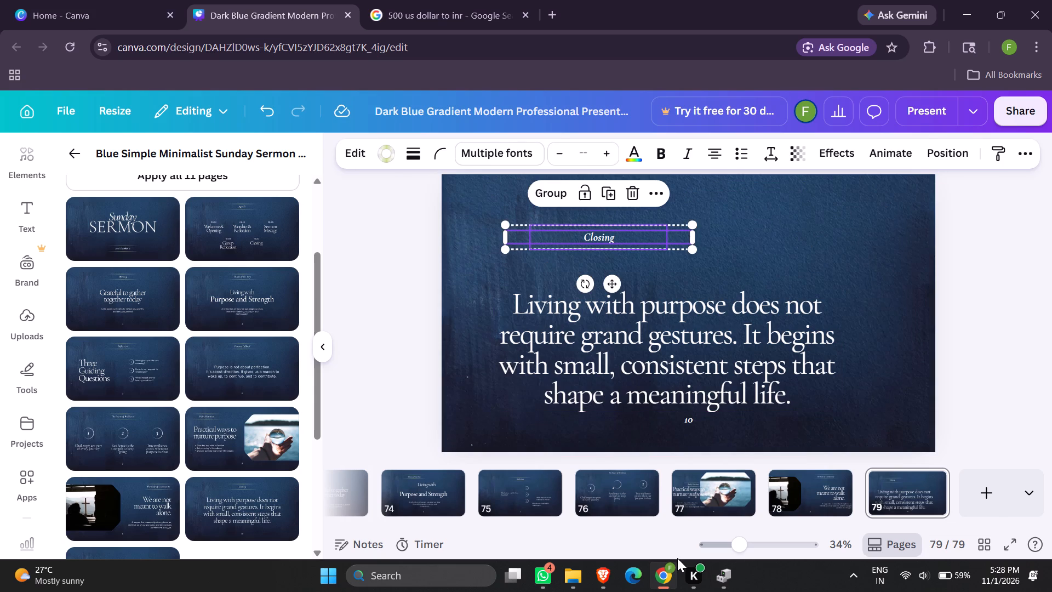
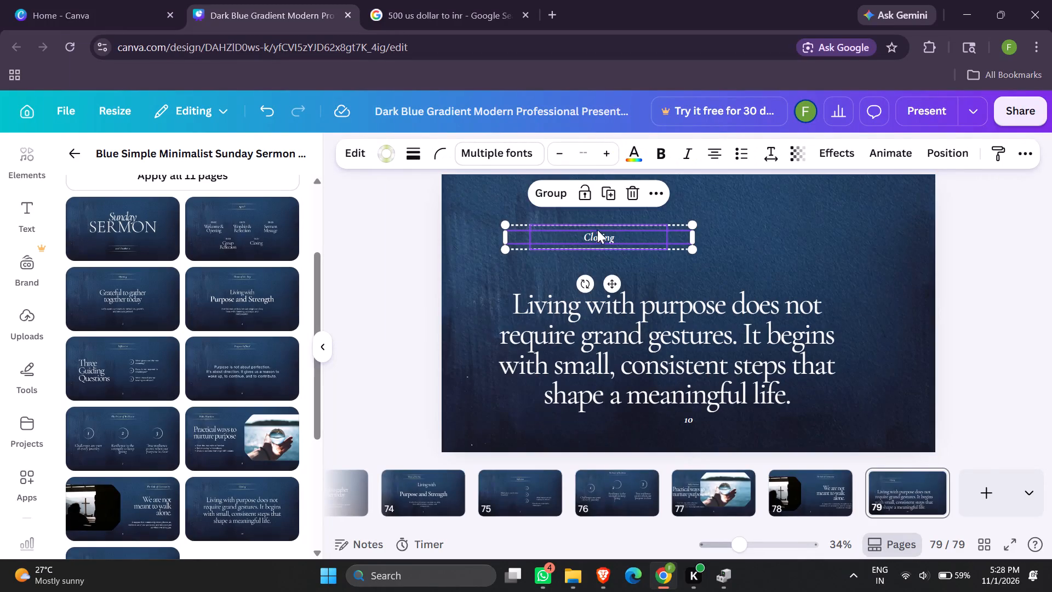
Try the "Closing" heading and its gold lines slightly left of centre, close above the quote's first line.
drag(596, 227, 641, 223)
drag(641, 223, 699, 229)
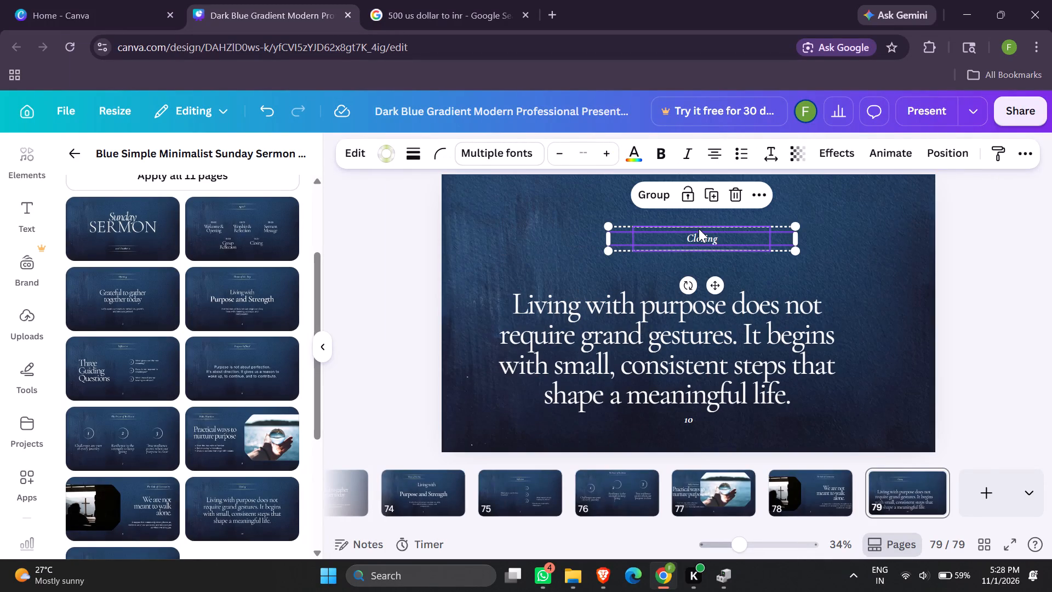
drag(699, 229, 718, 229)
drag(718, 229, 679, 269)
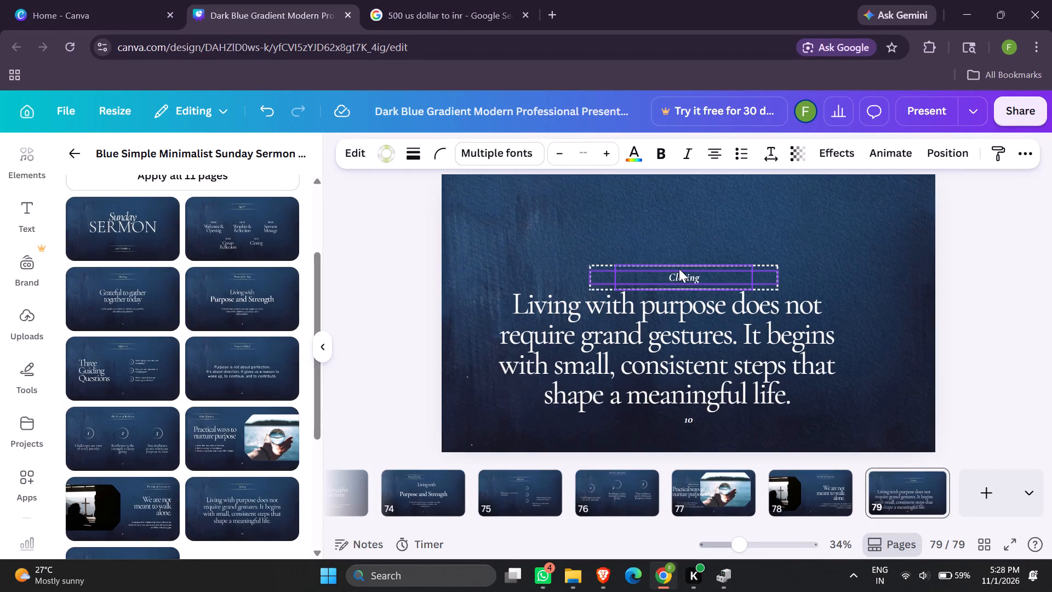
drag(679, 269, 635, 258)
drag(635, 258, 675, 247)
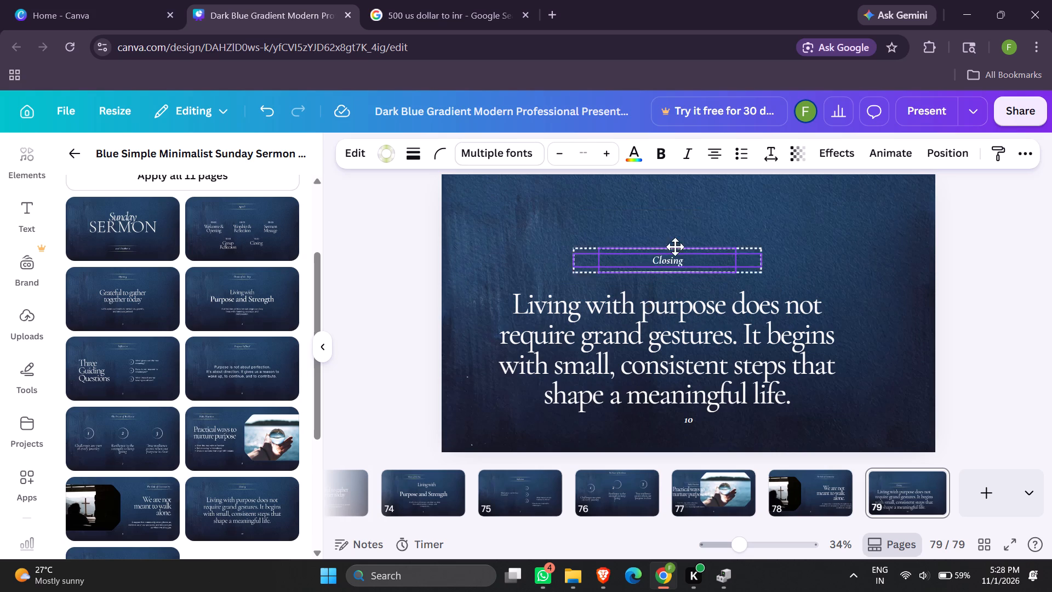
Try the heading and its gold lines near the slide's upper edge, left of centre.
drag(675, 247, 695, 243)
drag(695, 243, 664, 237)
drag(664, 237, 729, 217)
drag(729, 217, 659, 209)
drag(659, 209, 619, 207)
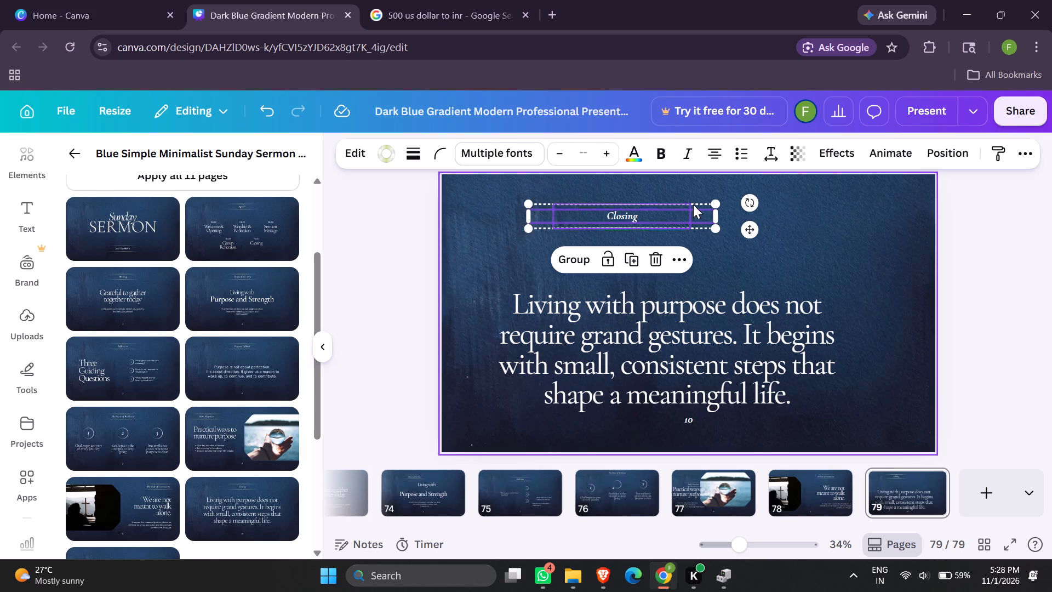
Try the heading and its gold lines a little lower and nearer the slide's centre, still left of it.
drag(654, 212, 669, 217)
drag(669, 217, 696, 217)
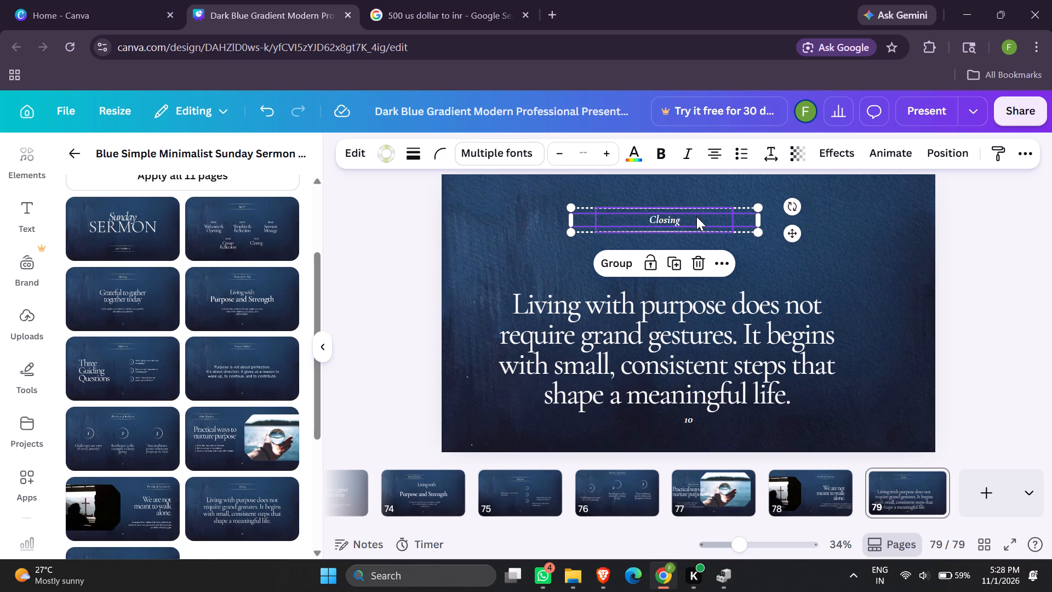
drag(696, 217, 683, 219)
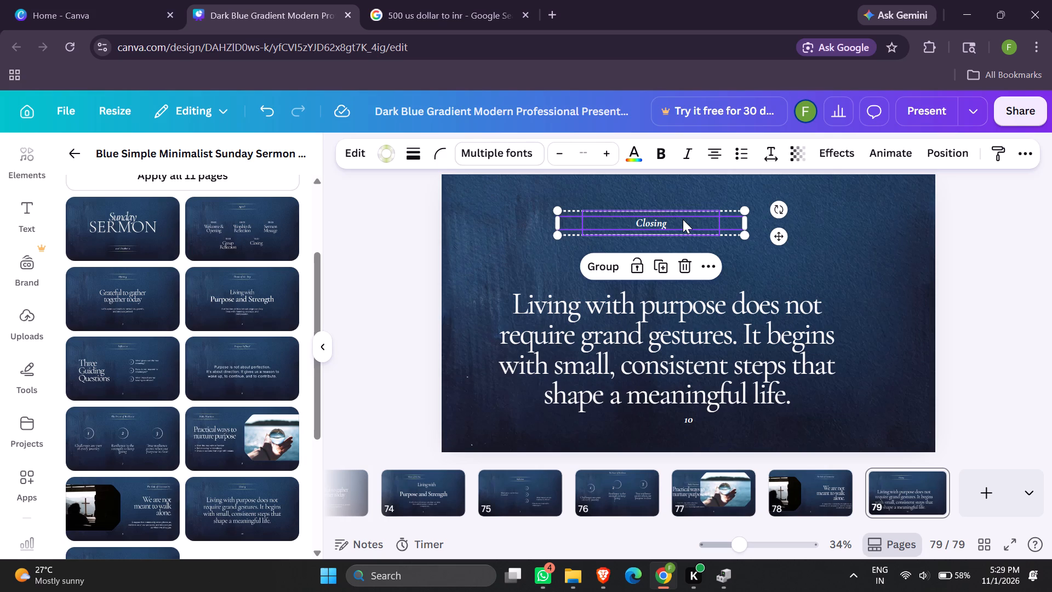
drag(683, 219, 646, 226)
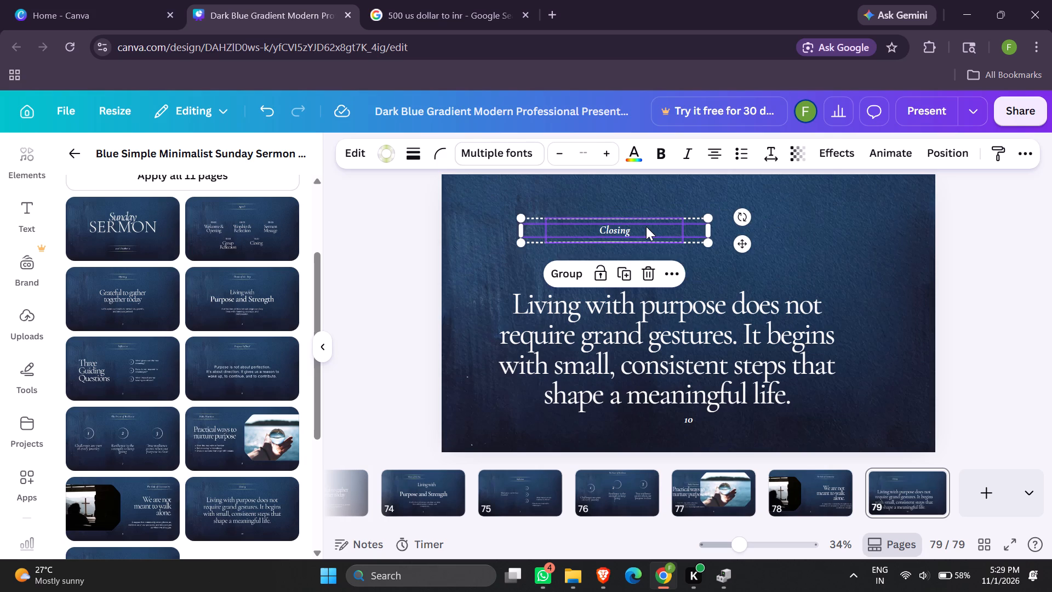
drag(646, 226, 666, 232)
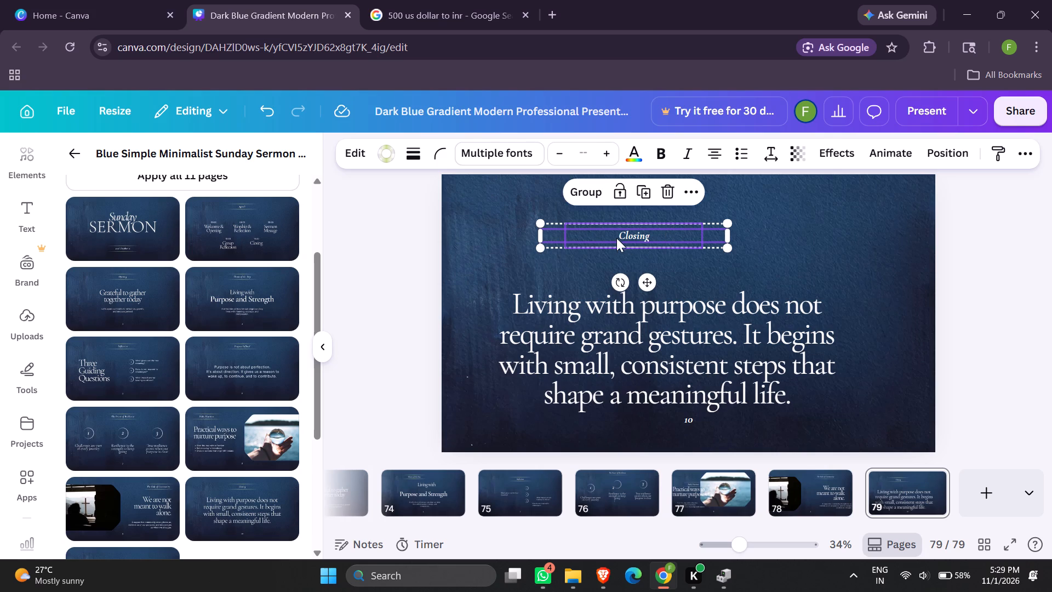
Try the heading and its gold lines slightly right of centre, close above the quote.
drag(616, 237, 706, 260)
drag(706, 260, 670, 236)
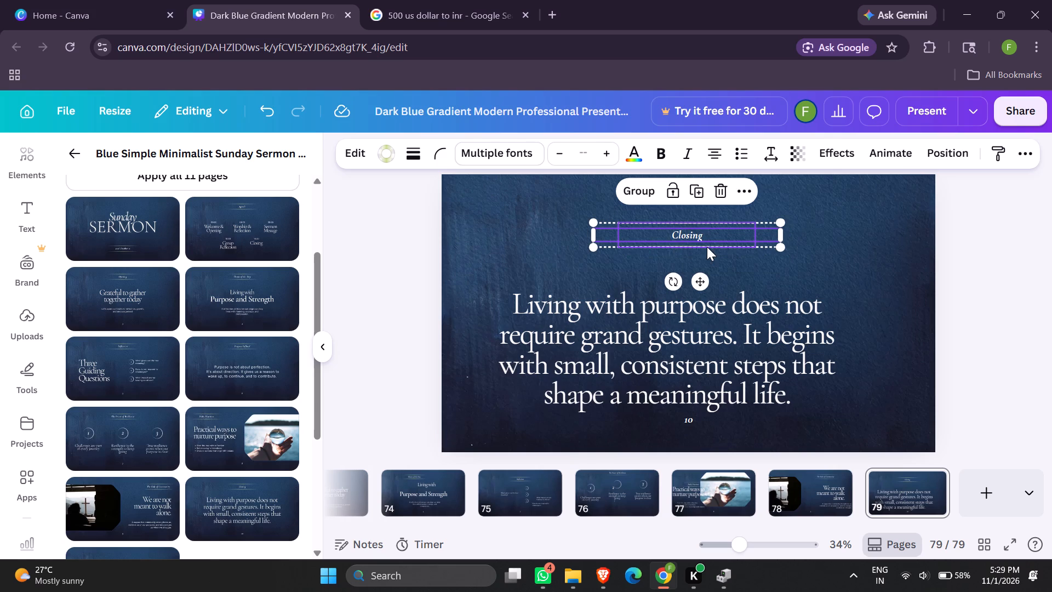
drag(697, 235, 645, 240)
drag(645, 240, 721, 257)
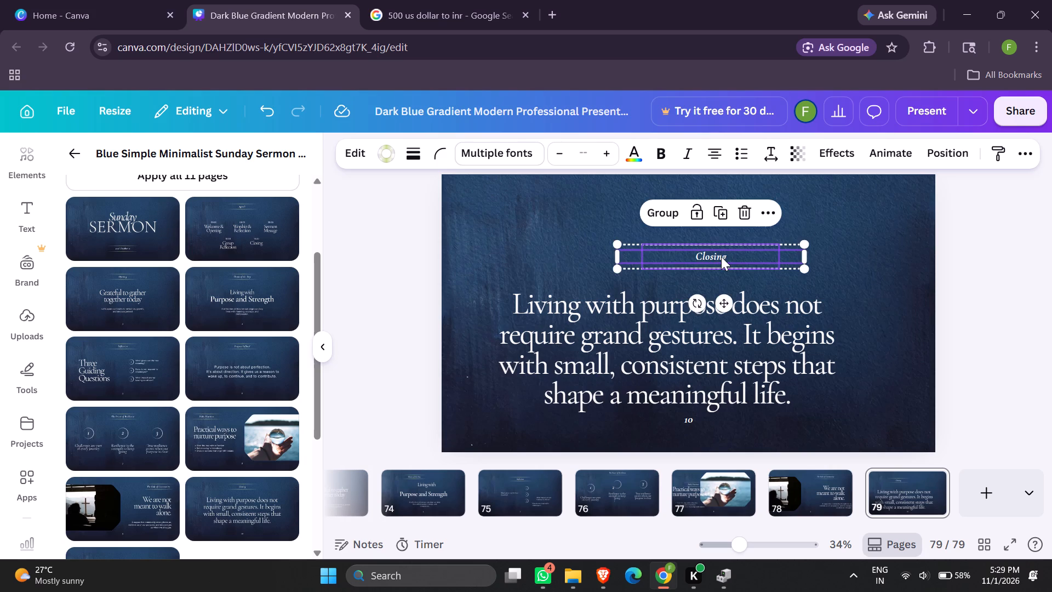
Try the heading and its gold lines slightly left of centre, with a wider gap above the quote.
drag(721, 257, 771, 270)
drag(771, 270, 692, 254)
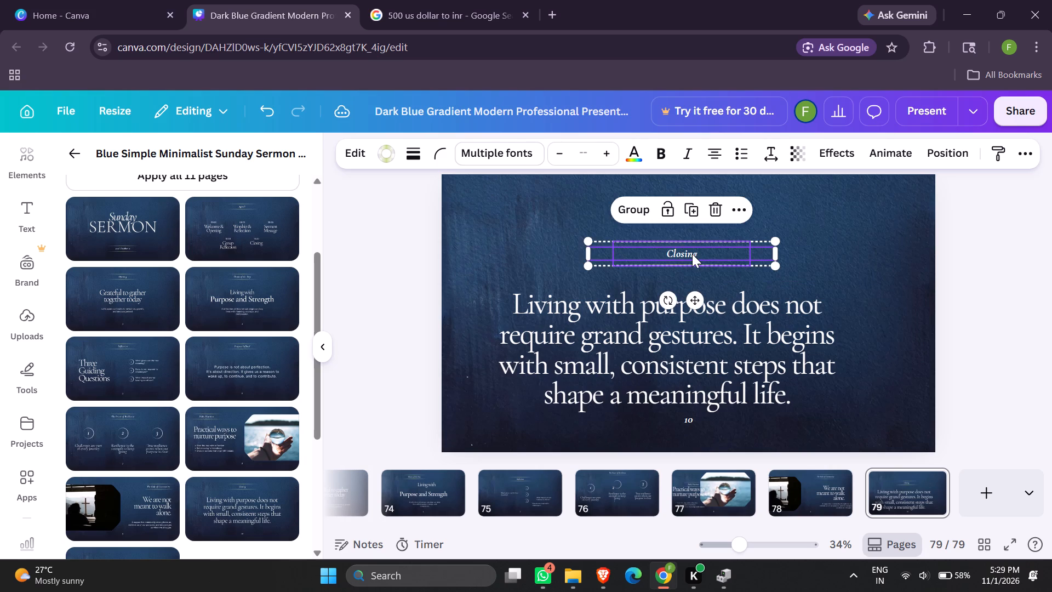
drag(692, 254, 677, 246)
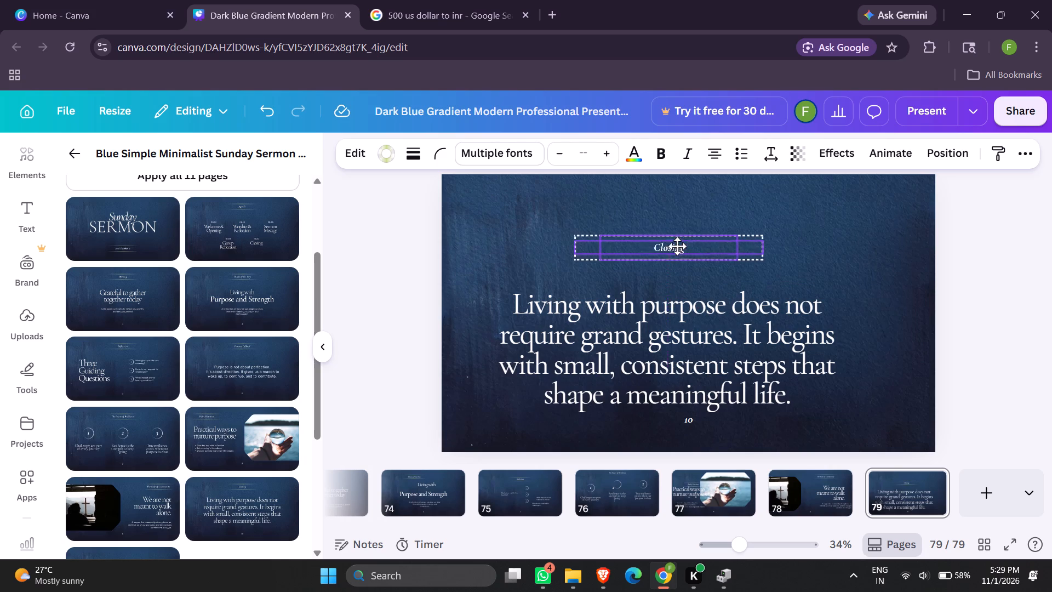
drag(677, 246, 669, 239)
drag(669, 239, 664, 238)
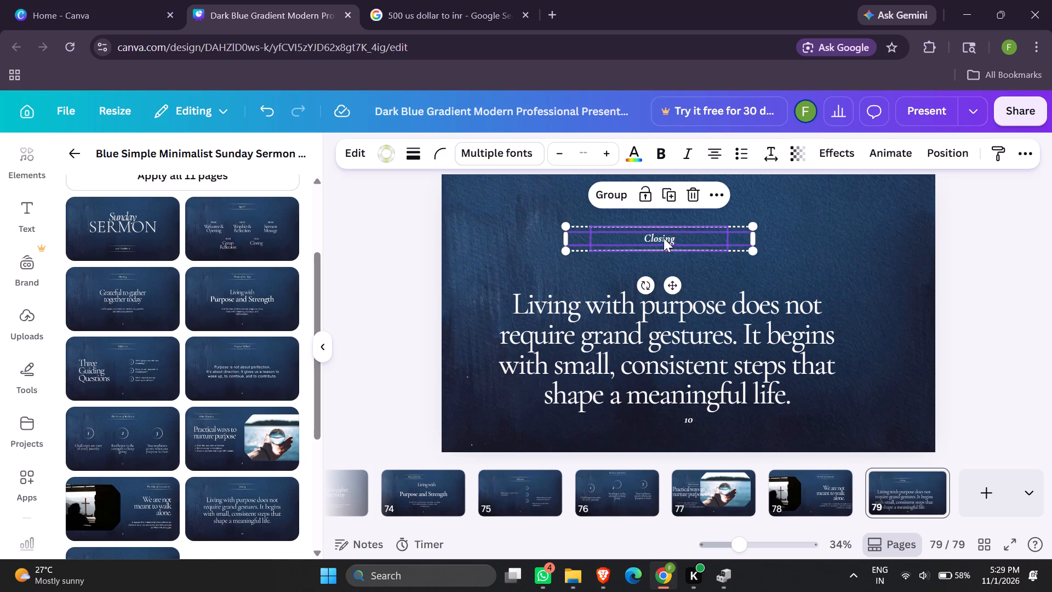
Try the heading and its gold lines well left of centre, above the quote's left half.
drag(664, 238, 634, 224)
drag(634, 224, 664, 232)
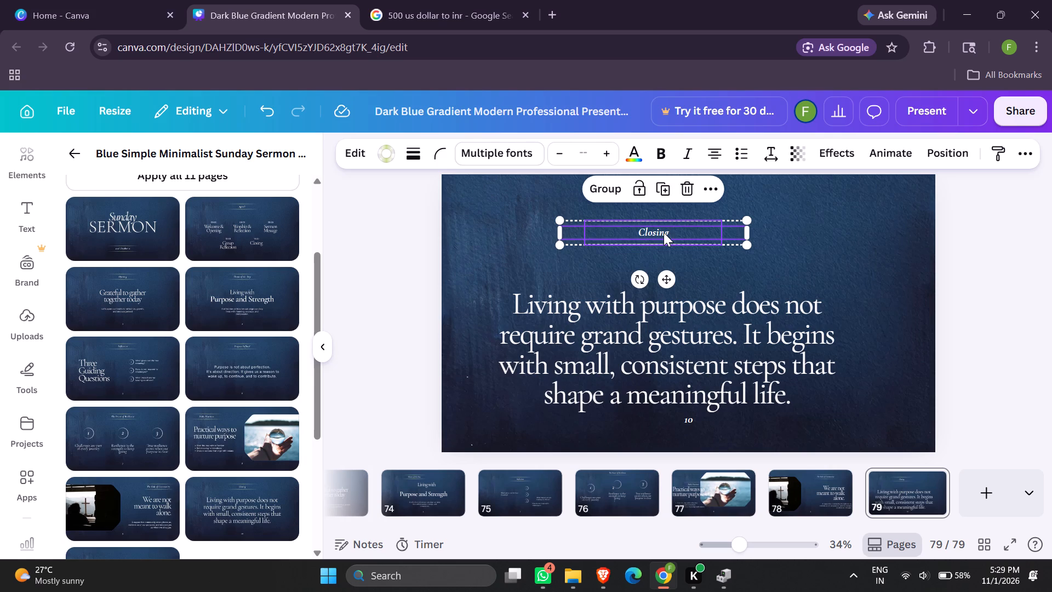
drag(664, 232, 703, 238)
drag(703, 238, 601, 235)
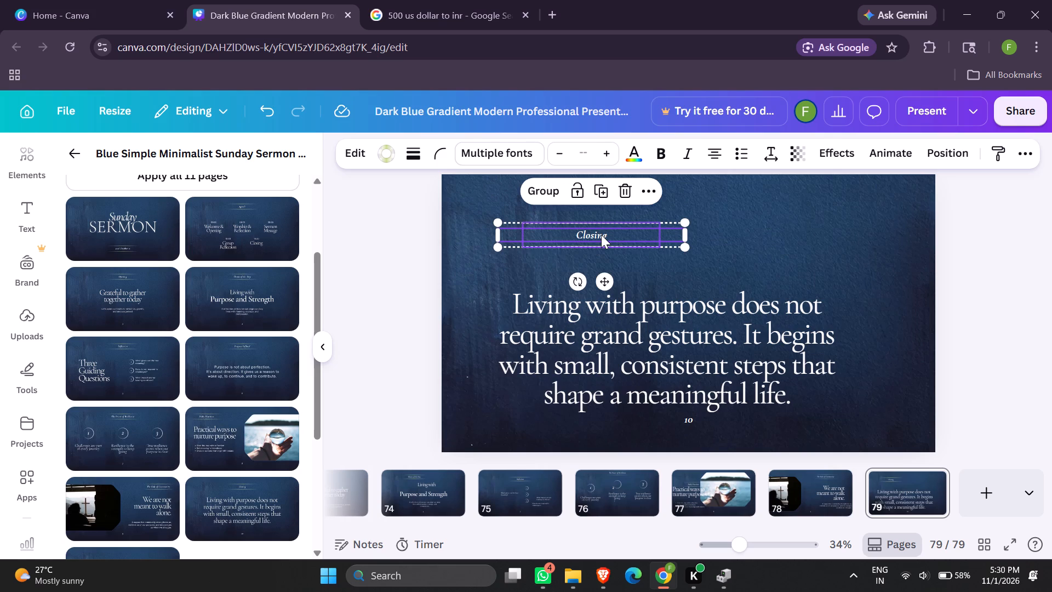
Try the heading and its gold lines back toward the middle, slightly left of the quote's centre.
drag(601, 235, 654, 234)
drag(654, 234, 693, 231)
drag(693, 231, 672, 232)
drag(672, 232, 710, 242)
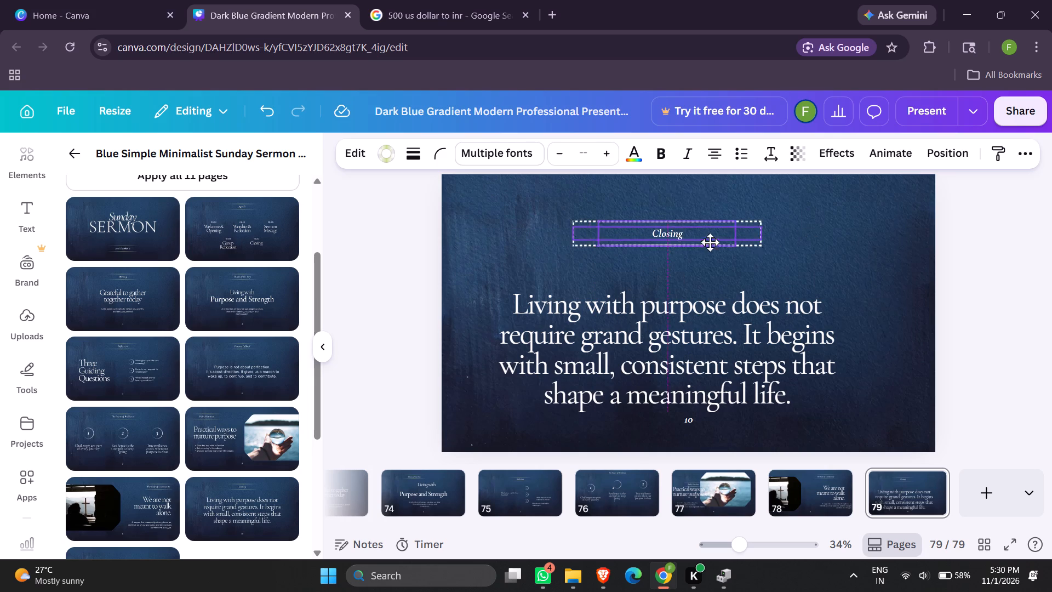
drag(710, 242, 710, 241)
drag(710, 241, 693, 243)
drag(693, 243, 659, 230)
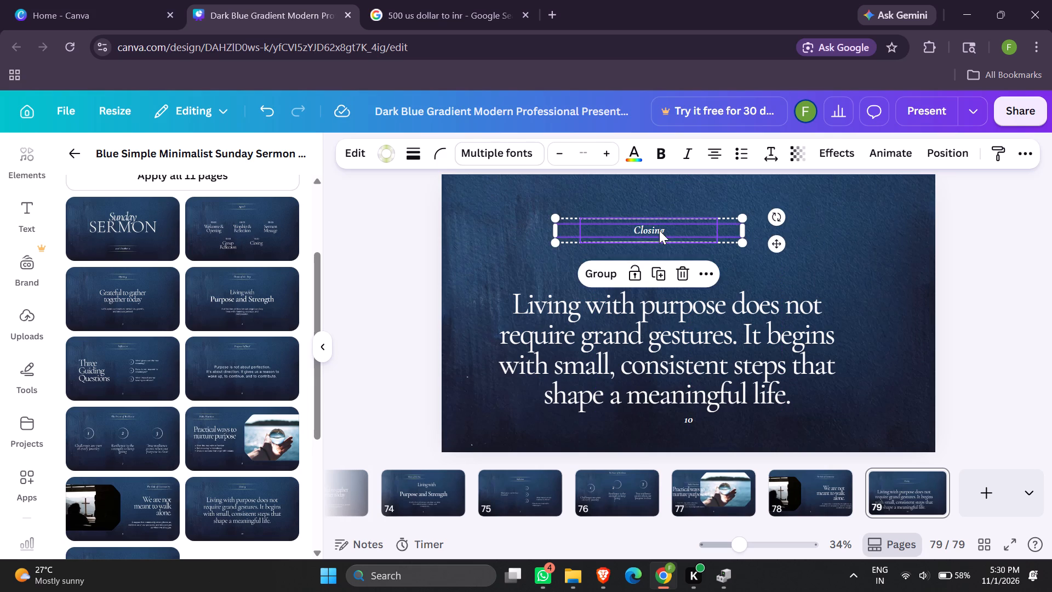
Centre the "Closing" heading and its gold lines horizontally on the slide, in line with the page number and clear above the quote.
drag(659, 230, 605, 217)
drag(605, 217, 676, 244)
drag(676, 244, 711, 236)
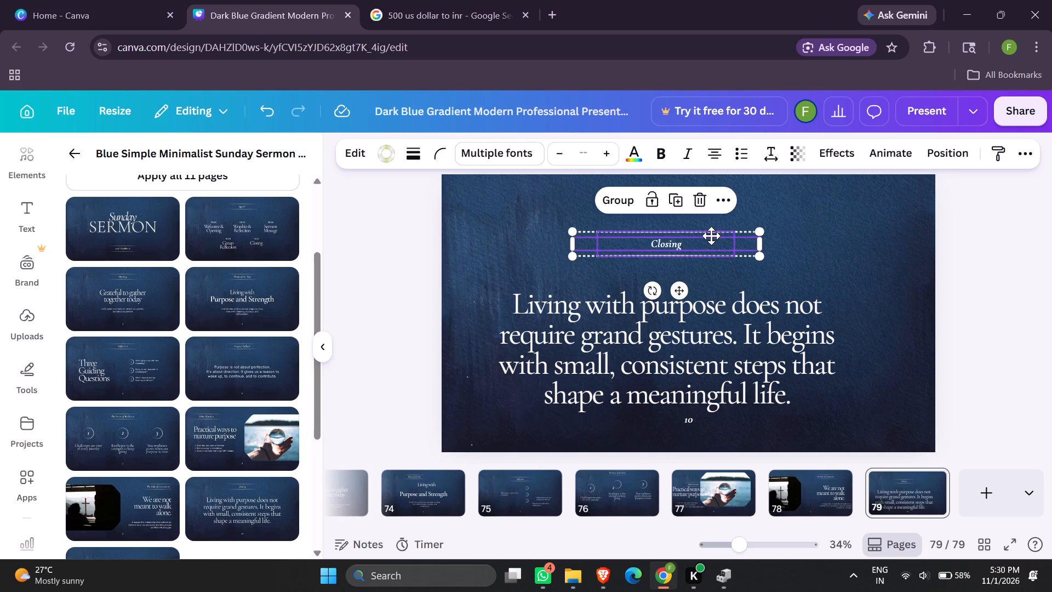
drag(711, 236, 714, 236)
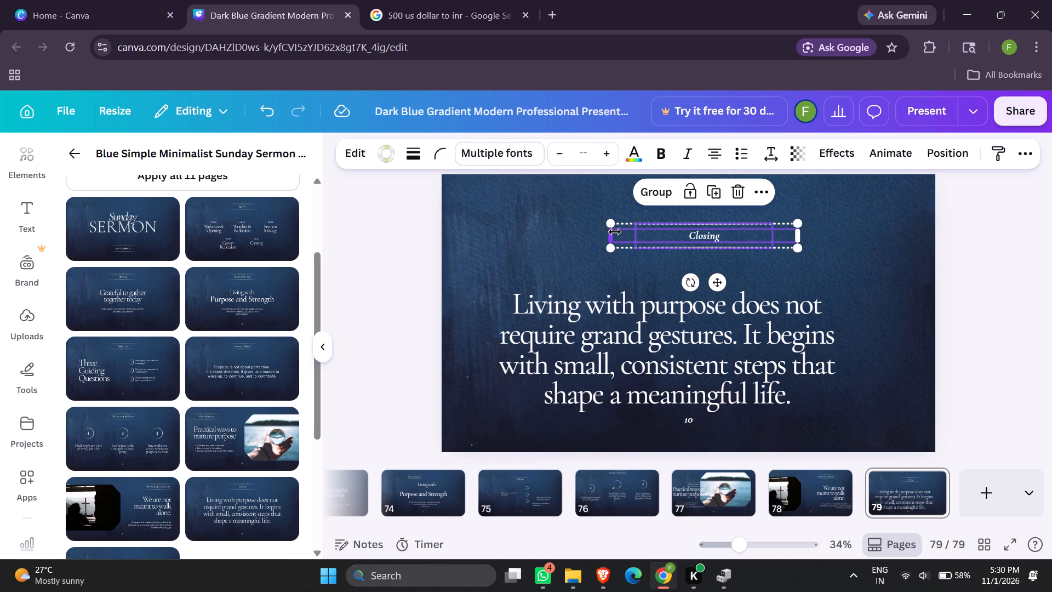
drag(691, 241, 619, 229)
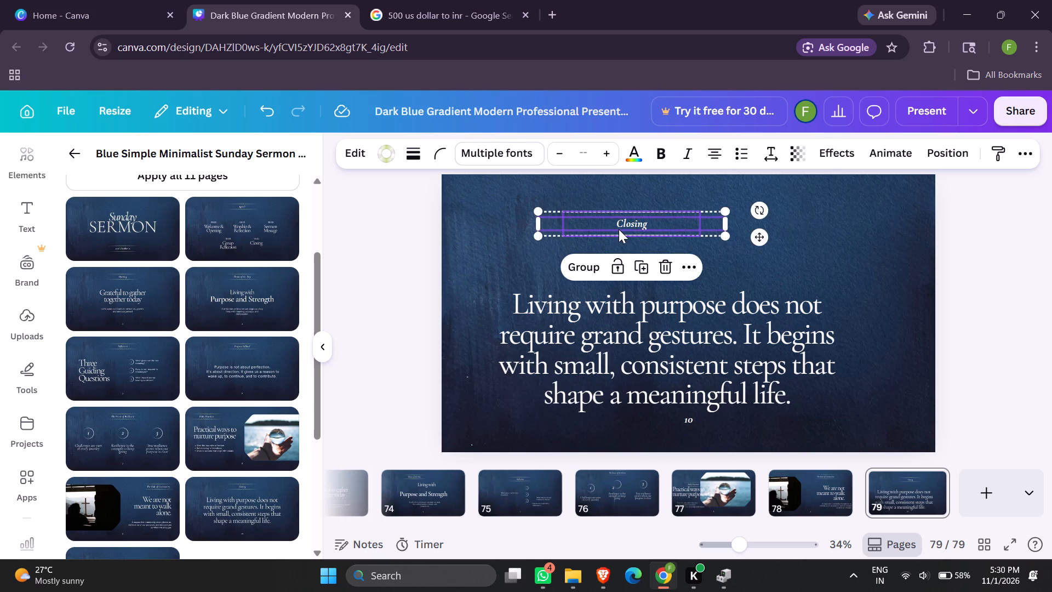
drag(619, 229, 674, 241)
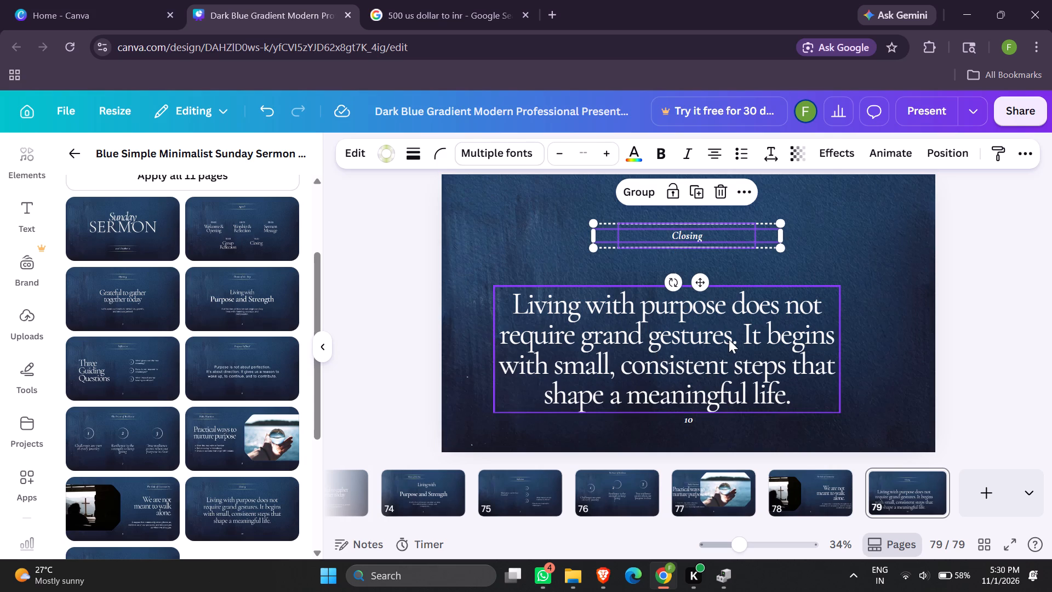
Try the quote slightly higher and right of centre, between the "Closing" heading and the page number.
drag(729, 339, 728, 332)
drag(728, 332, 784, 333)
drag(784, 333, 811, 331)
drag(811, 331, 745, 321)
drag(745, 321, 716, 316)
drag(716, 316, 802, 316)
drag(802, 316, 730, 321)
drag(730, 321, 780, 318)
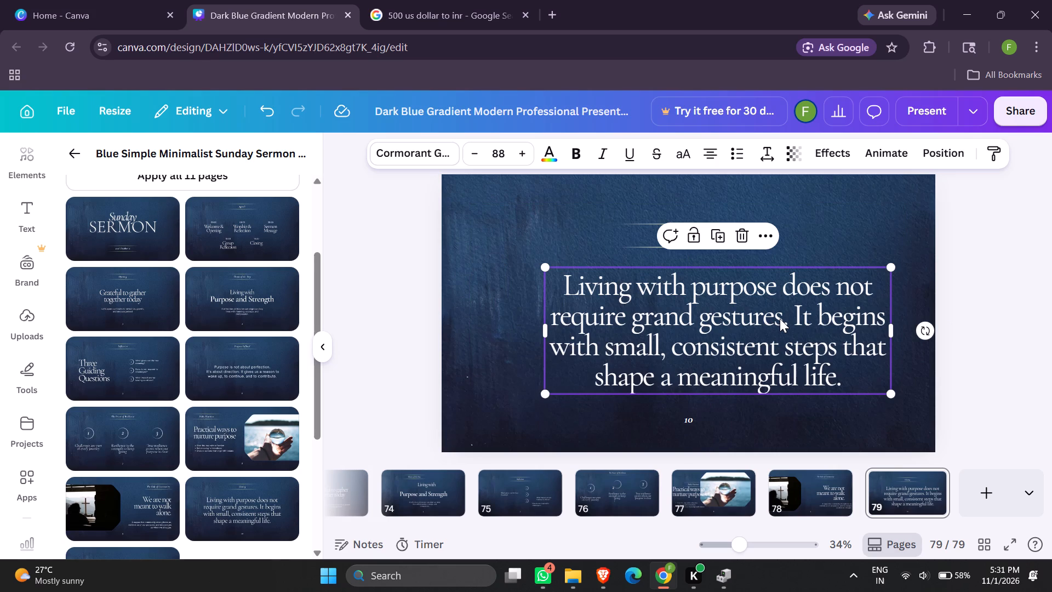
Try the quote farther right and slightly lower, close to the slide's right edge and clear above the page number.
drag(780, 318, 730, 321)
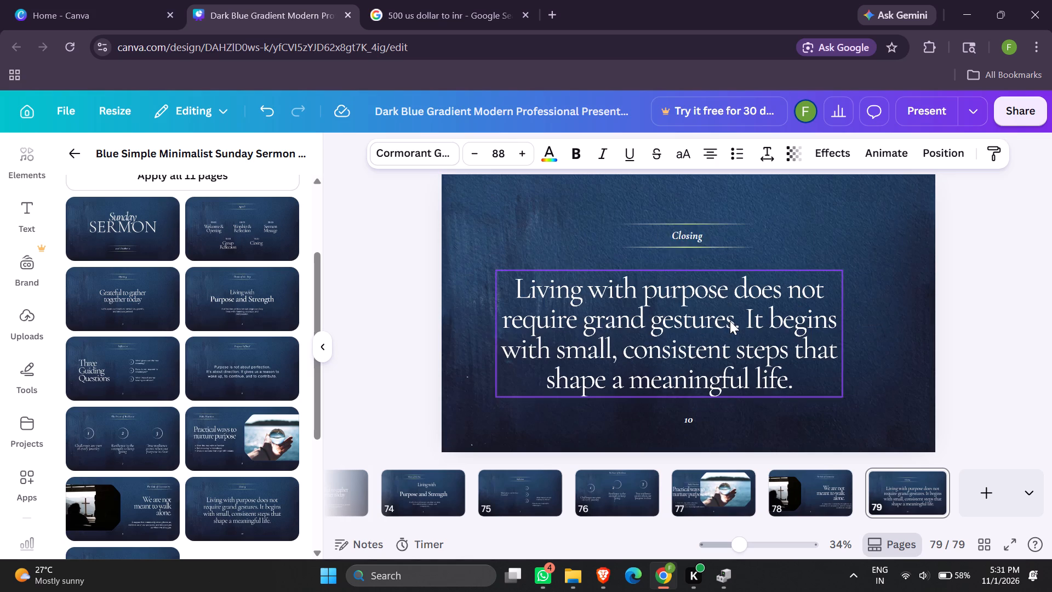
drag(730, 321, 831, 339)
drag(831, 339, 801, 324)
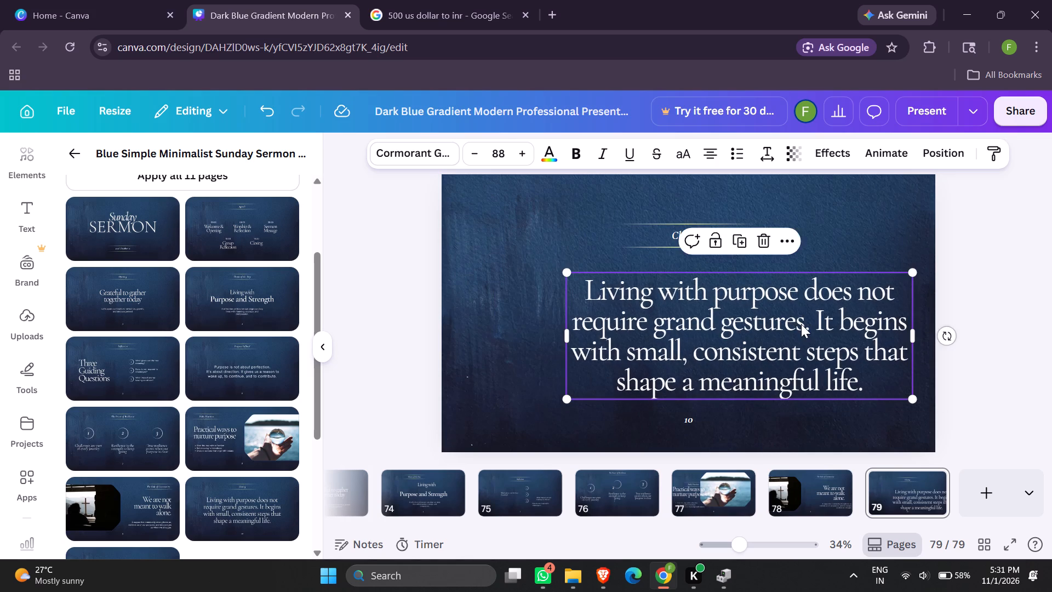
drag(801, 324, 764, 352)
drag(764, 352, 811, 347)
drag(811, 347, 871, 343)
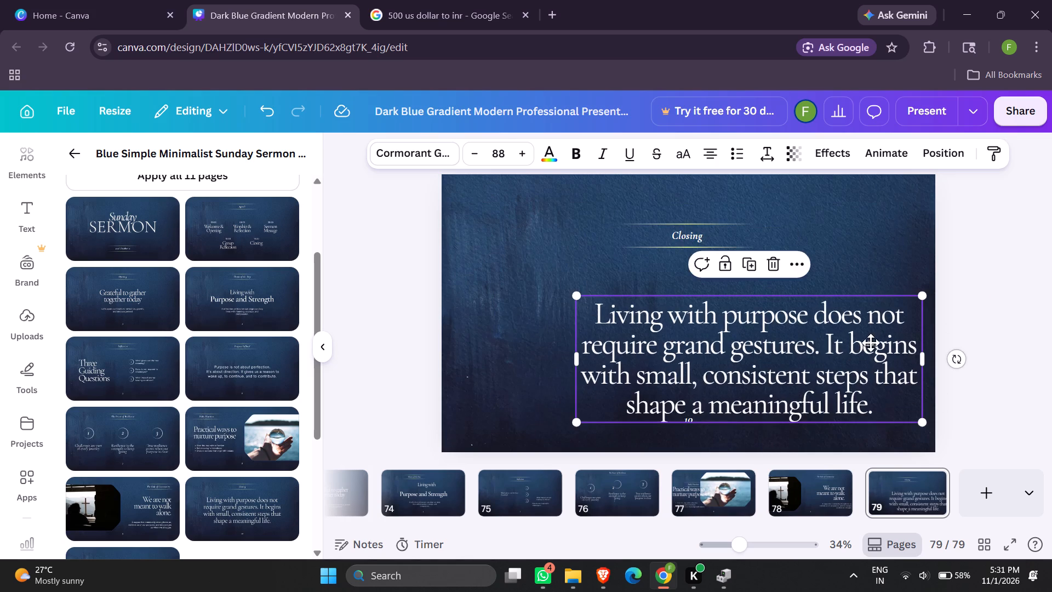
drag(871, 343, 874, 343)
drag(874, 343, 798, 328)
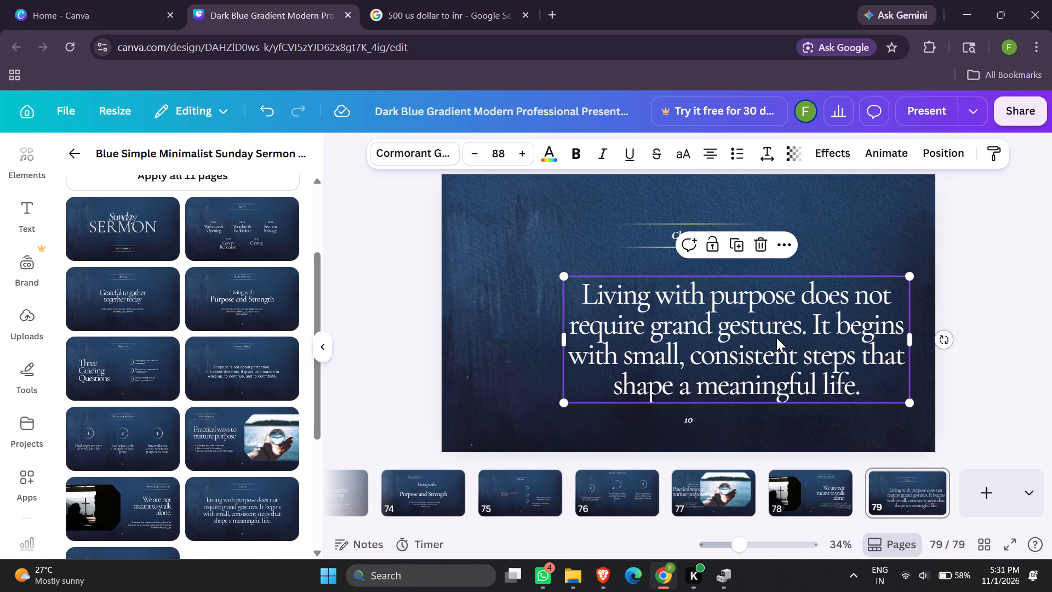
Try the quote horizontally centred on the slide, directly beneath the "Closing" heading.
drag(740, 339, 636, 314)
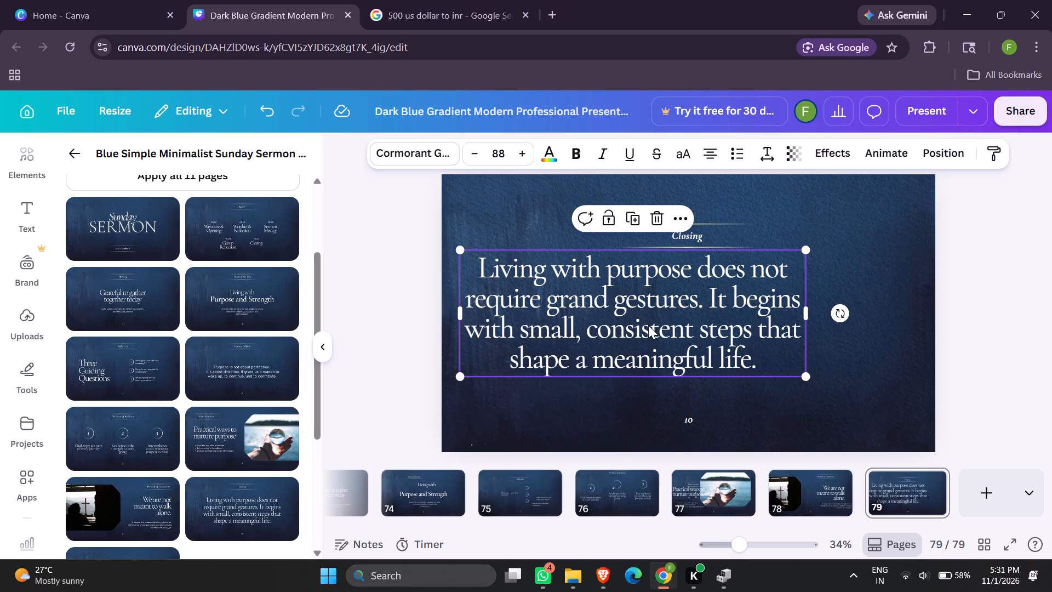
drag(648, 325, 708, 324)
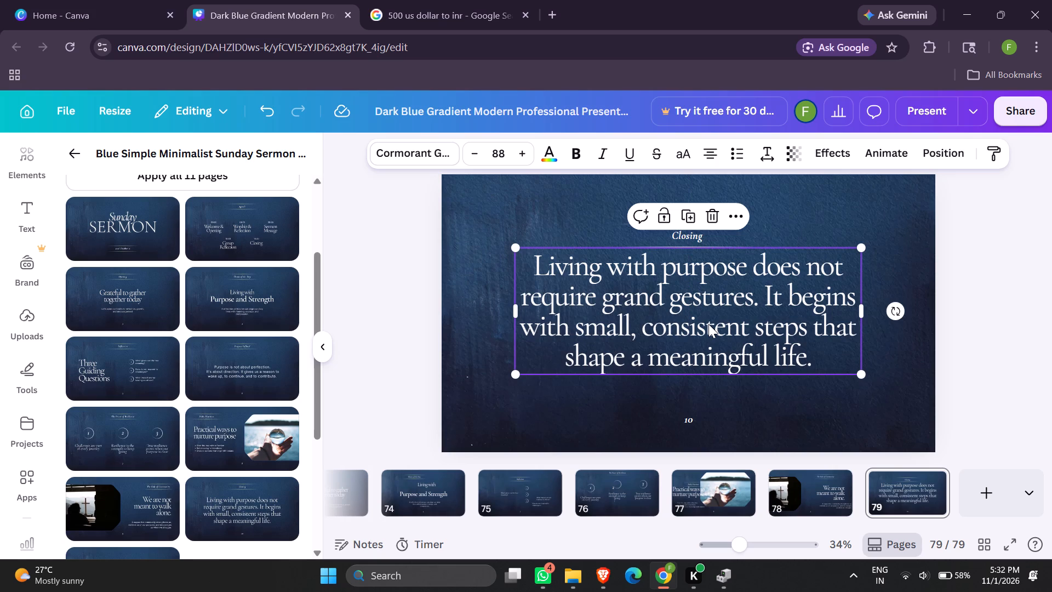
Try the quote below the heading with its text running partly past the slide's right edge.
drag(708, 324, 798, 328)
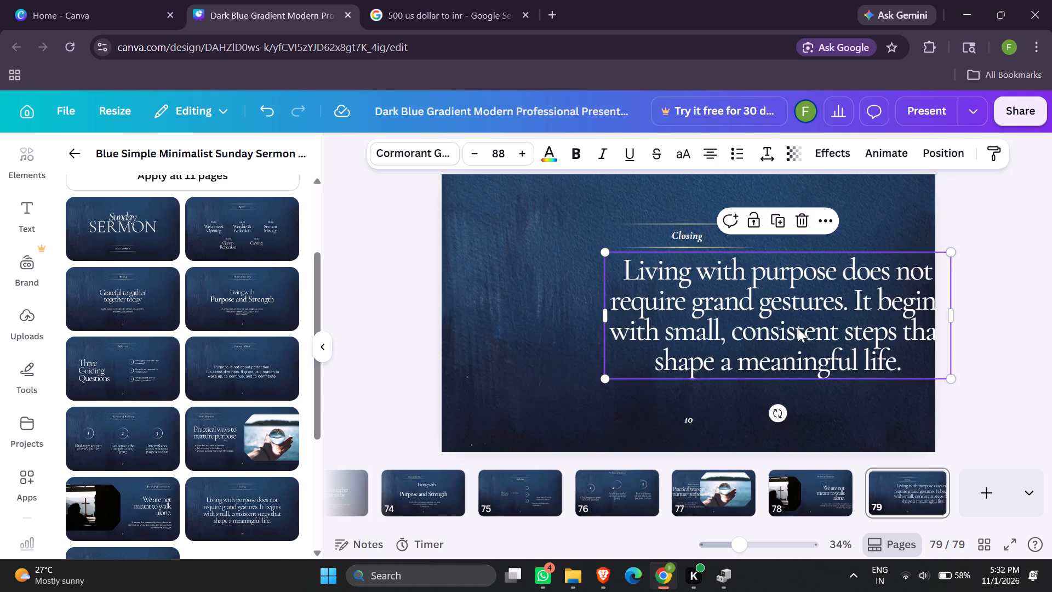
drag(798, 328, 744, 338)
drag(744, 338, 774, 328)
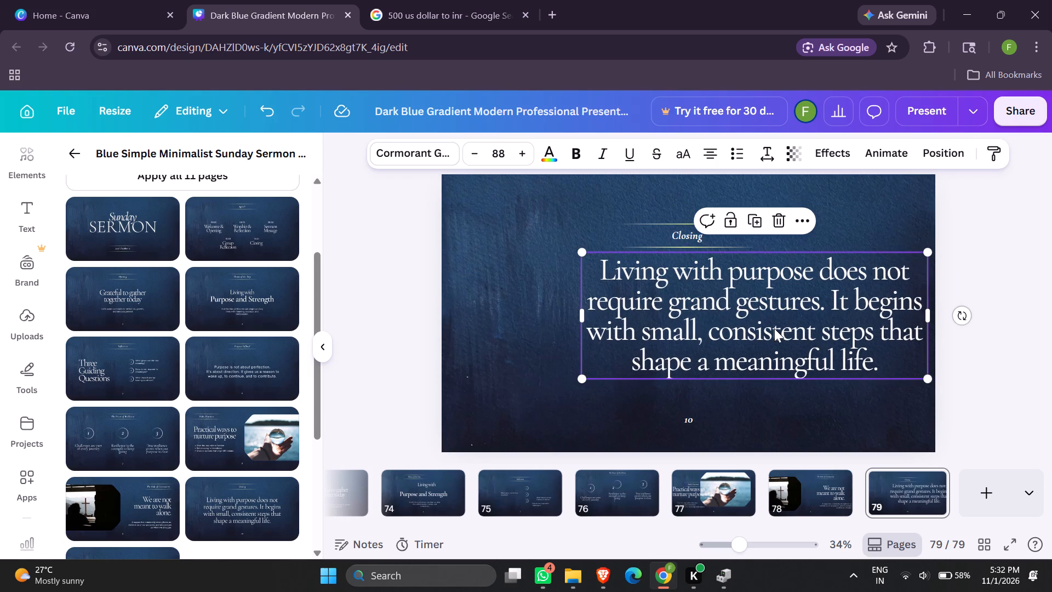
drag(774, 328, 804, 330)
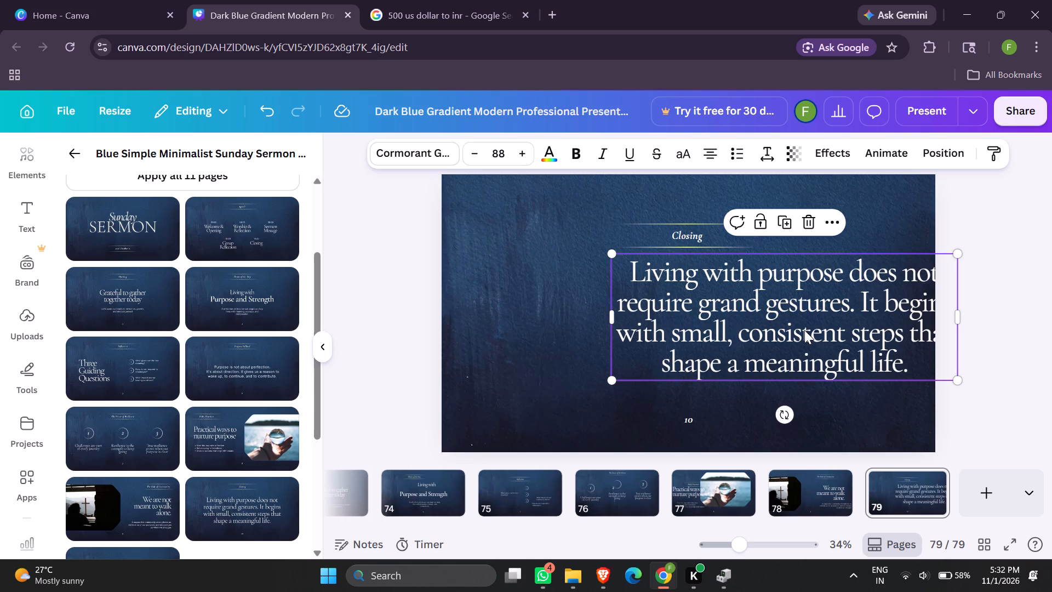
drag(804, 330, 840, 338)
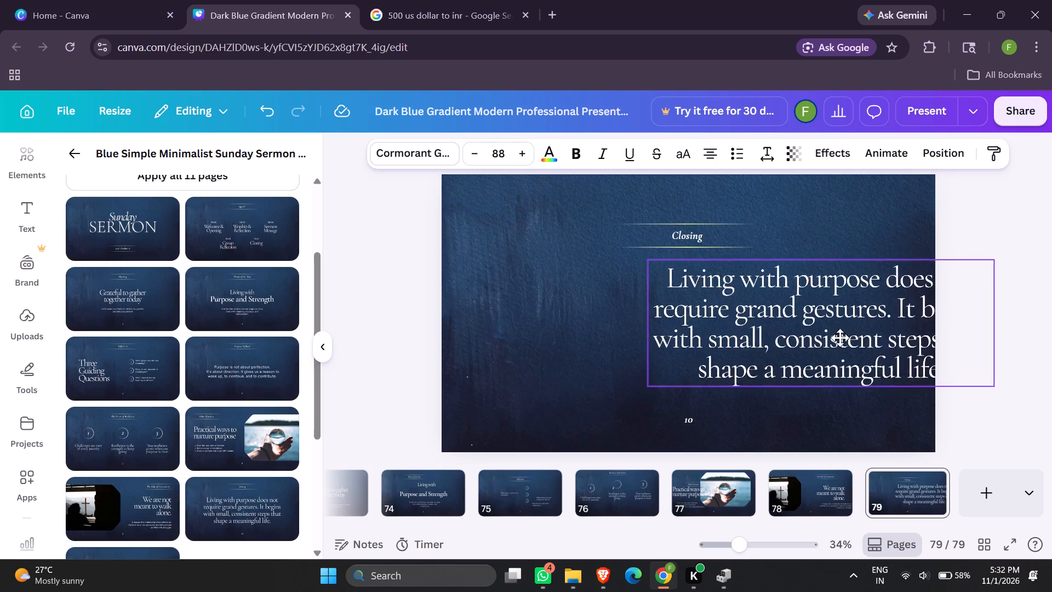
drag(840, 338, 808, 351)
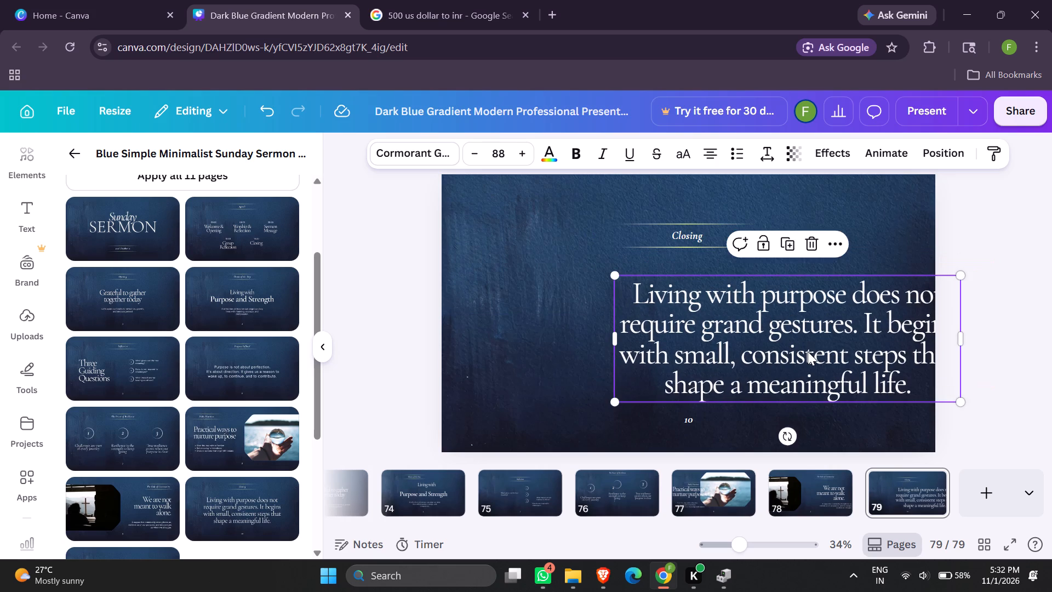
Move the quote back fully onto the slide, almost horizontally centred, with its last line just above the page number.
click(761, 358)
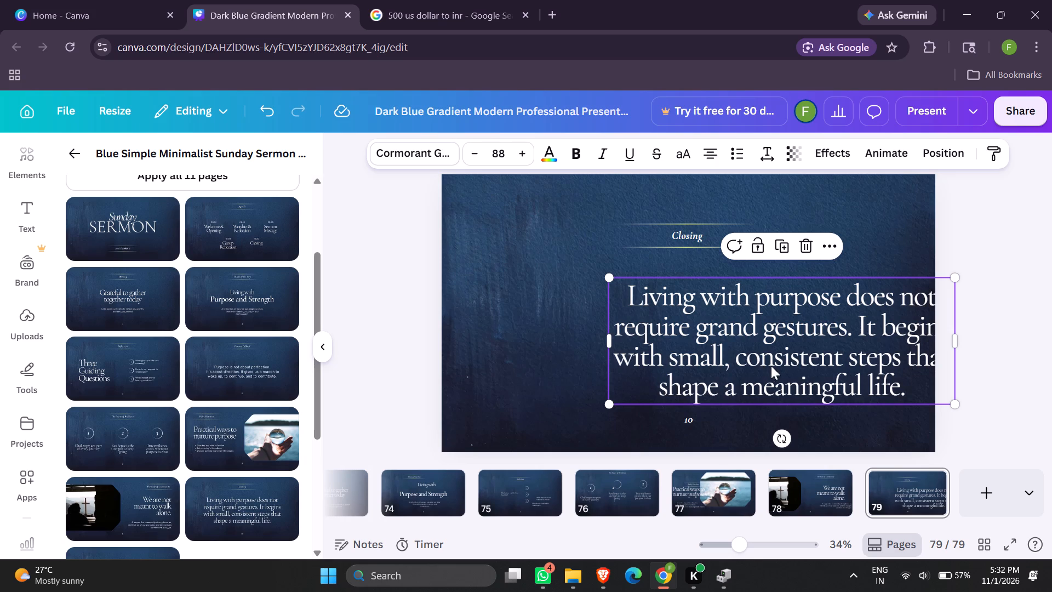
drag(770, 362, 704, 358)
drag(704, 358, 671, 371)
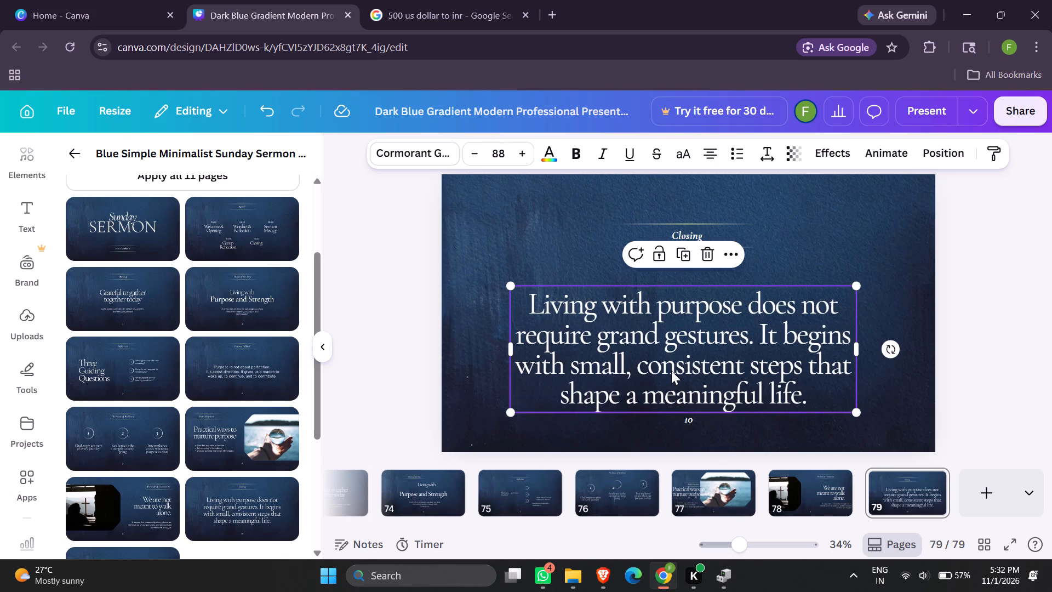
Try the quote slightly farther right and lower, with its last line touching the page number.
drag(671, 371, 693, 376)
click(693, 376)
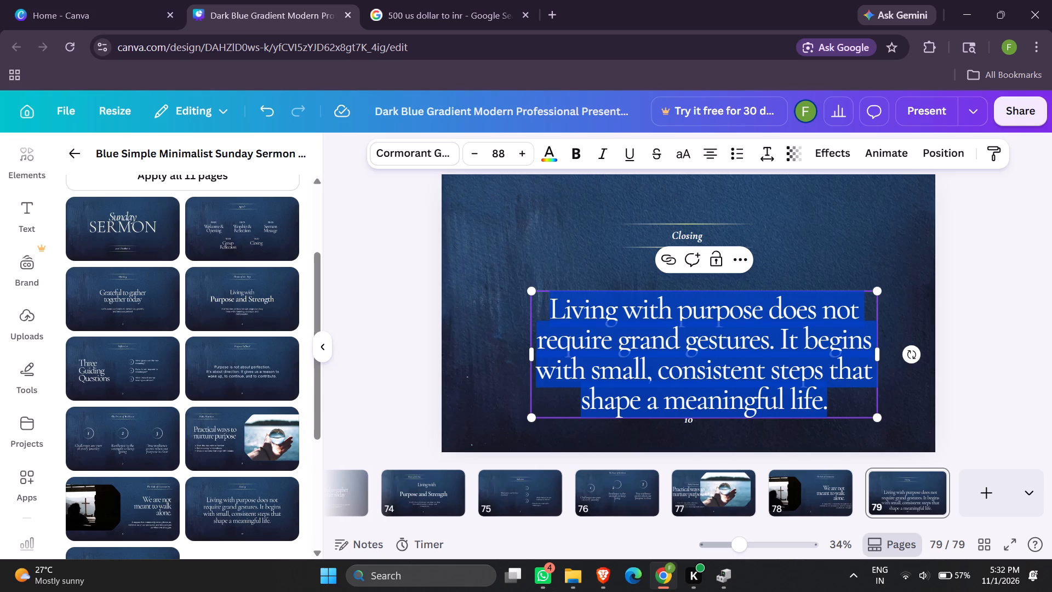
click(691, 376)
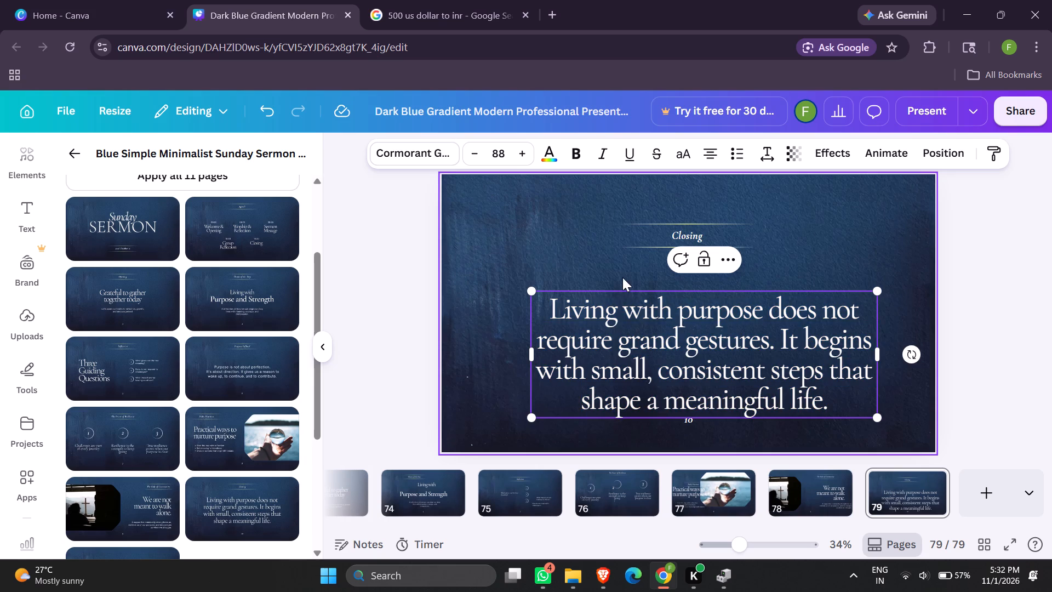
Tilt the "Closing" heading together with its two lines steeply clockwise and place it above the middle of the quote.
click(559, 240)
drag(598, 211, 665, 245)
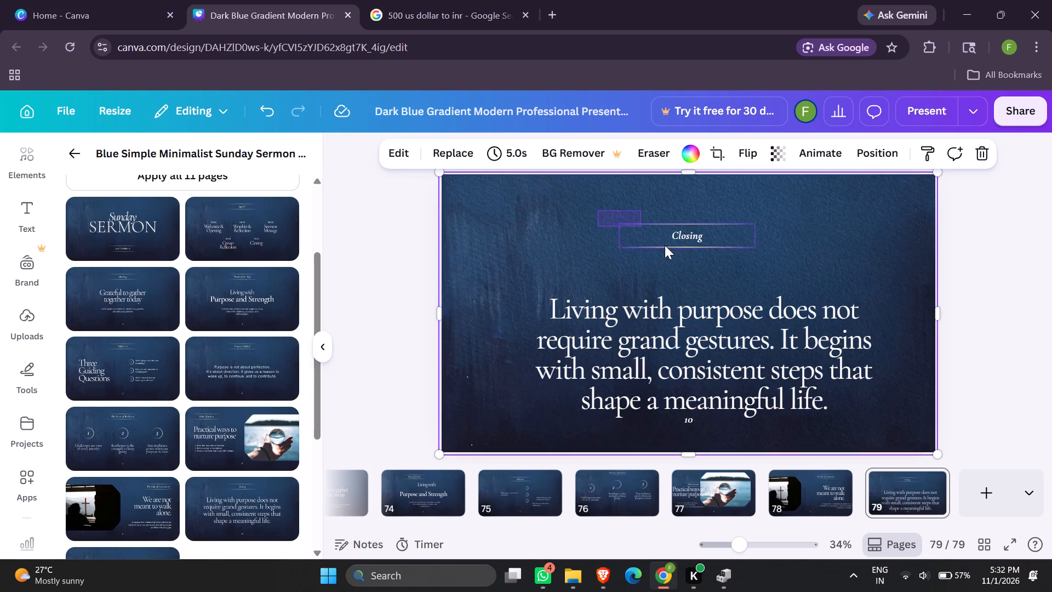
drag(665, 245, 690, 266)
drag(683, 231, 644, 228)
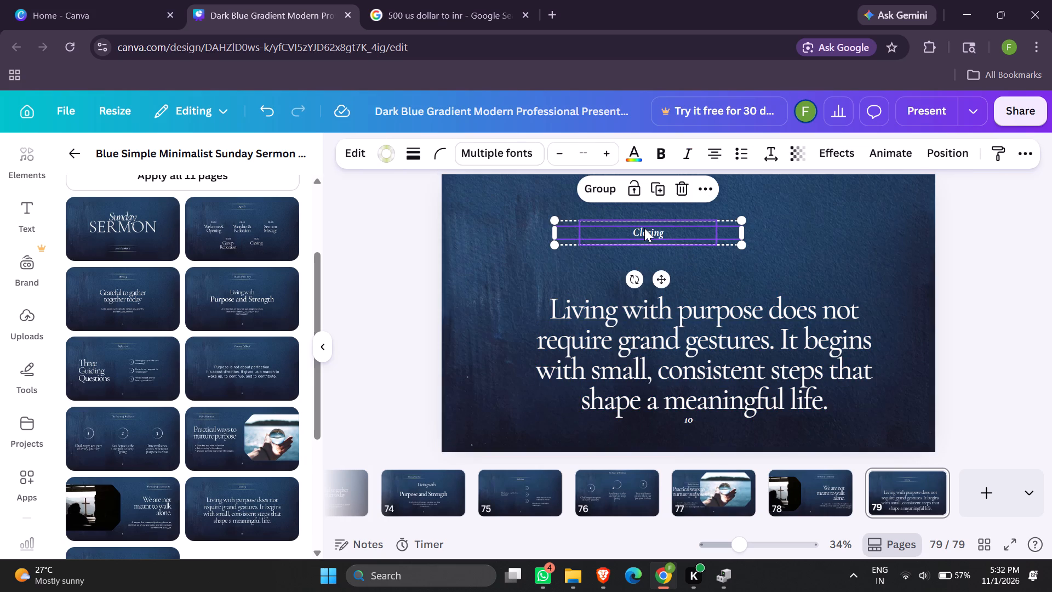
drag(644, 228, 674, 237)
drag(669, 286, 650, 270)
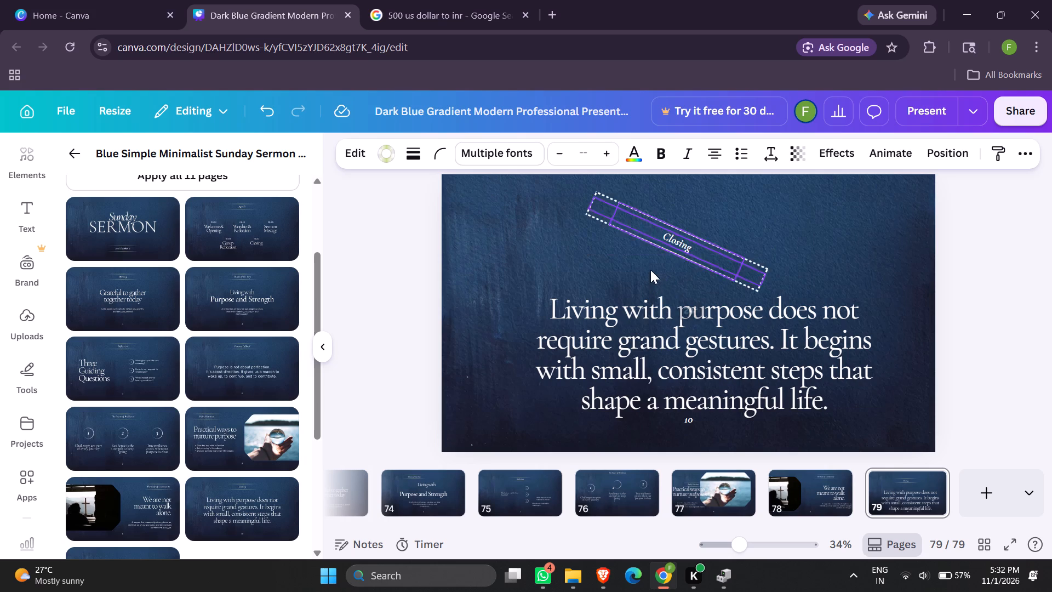
drag(650, 270, 648, 268)
drag(681, 246, 709, 254)
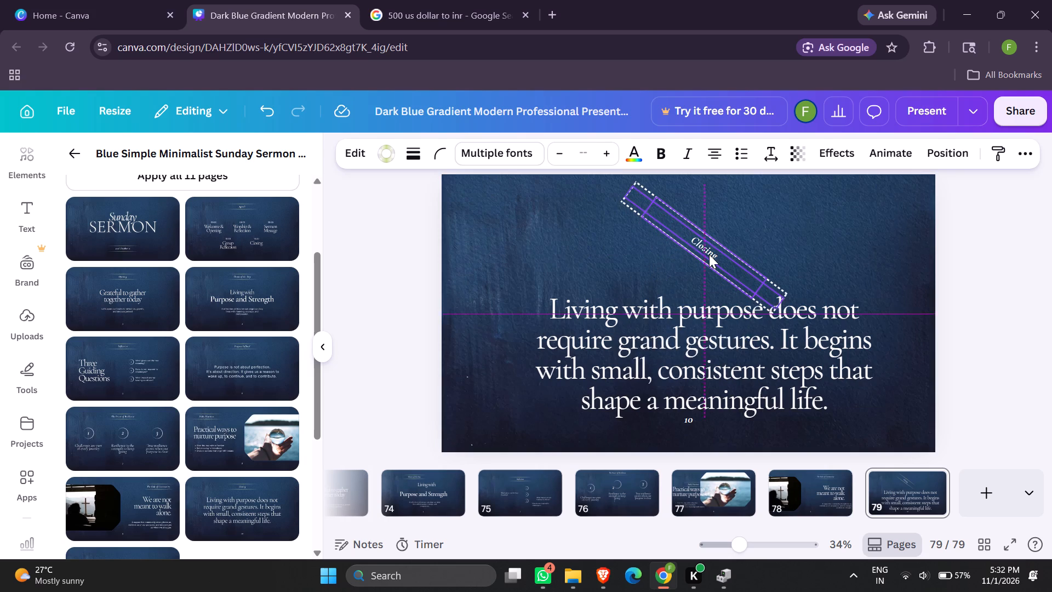
Move the quote slightly left and down, nearly centred on the slide, with its last line meeting the page number.
drag(683, 337, 708, 331)
drag(708, 331, 674, 335)
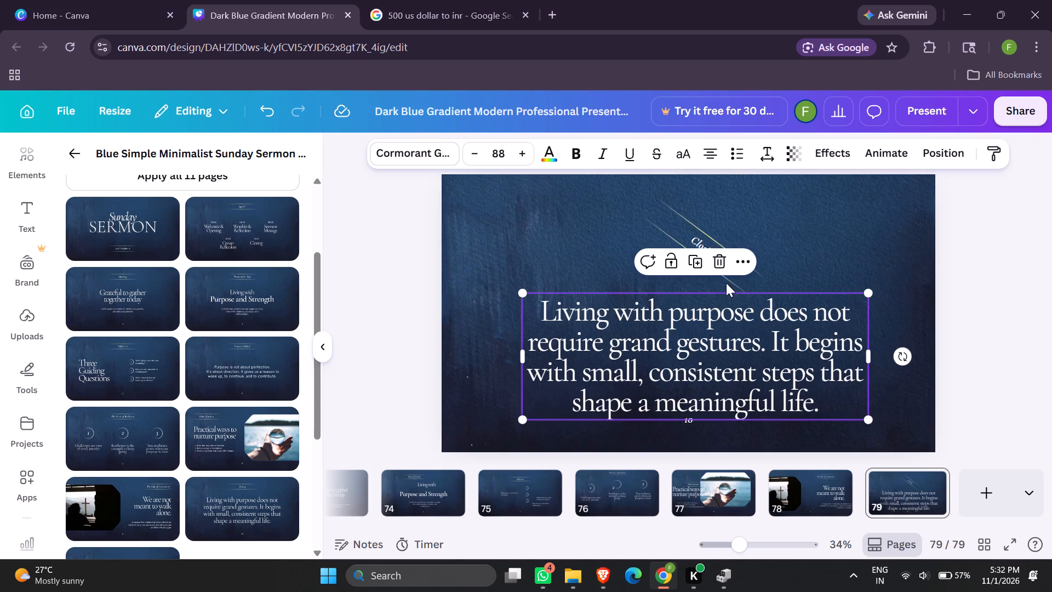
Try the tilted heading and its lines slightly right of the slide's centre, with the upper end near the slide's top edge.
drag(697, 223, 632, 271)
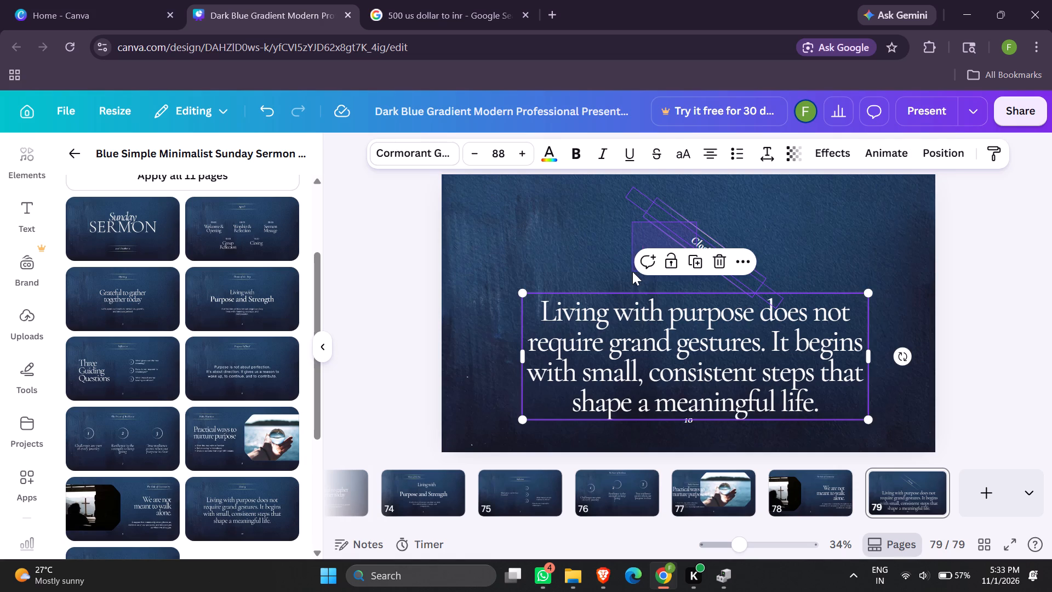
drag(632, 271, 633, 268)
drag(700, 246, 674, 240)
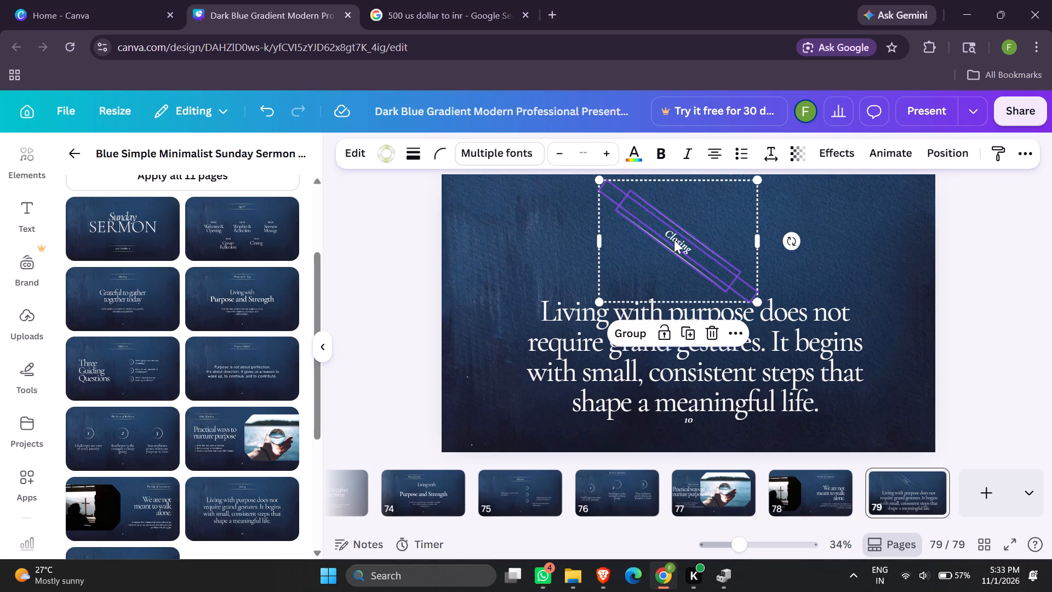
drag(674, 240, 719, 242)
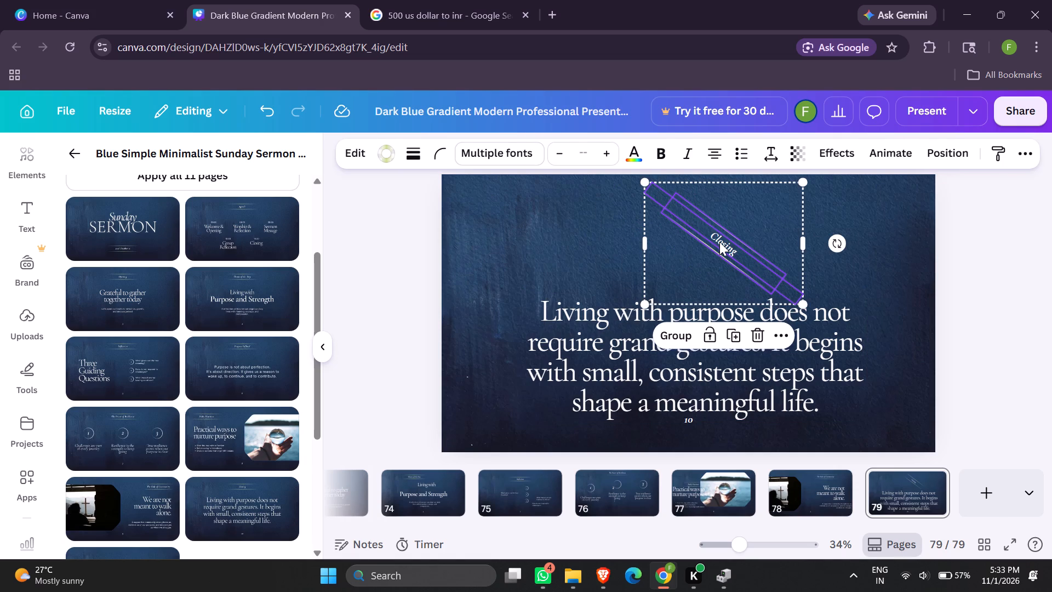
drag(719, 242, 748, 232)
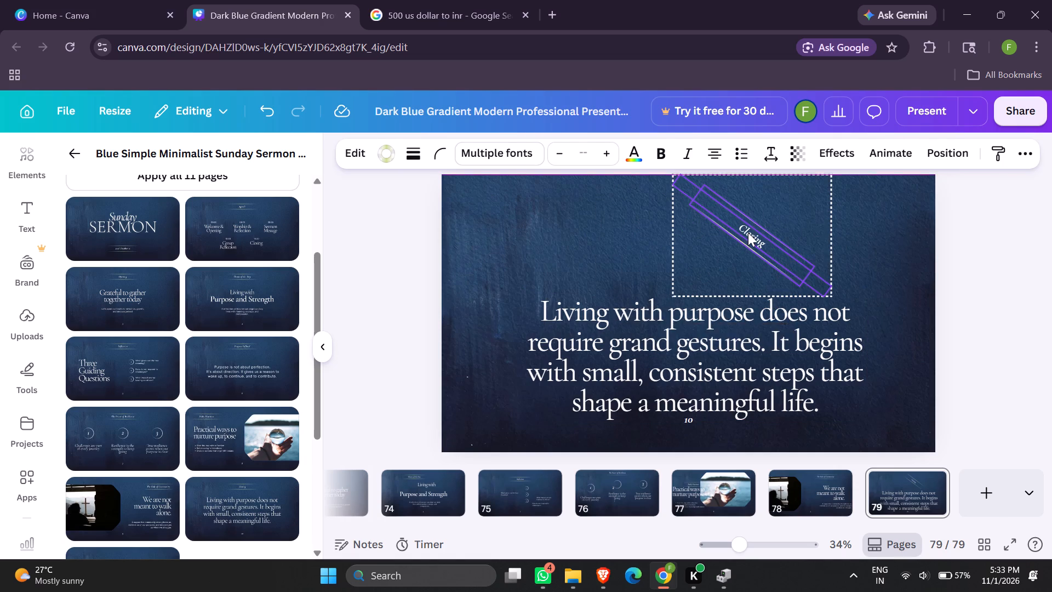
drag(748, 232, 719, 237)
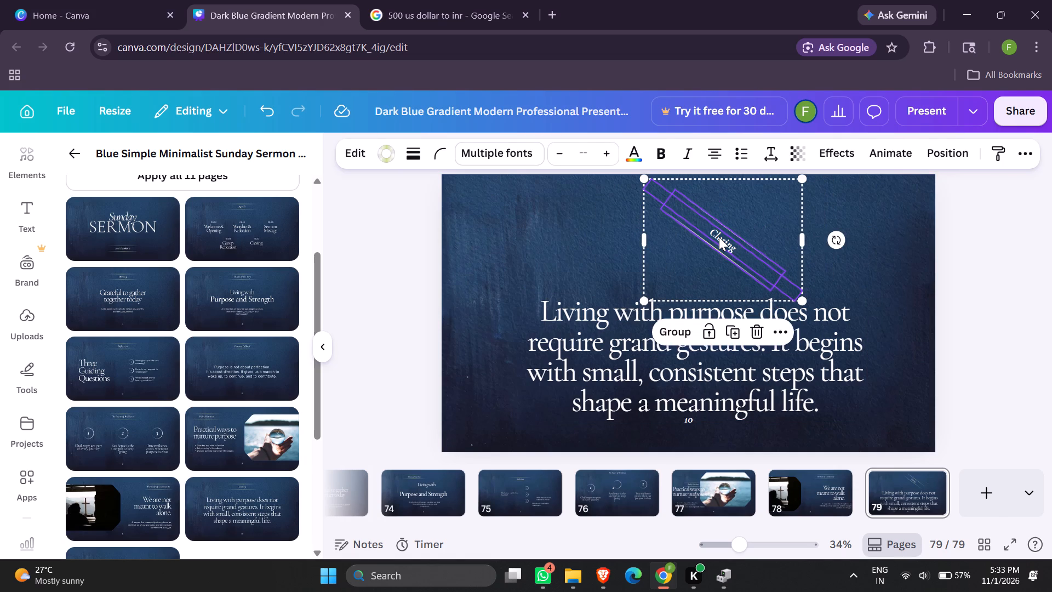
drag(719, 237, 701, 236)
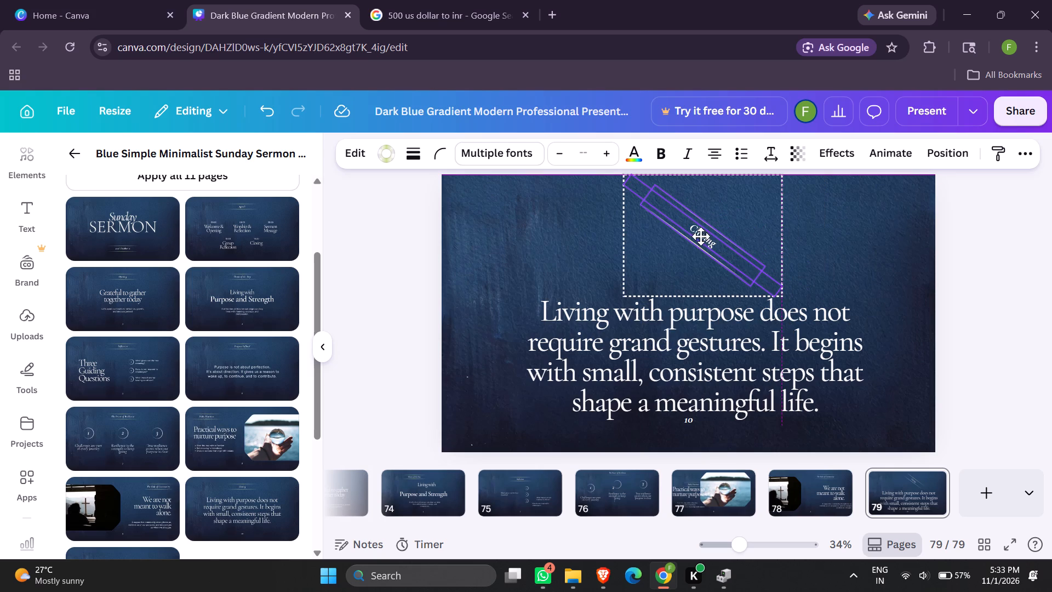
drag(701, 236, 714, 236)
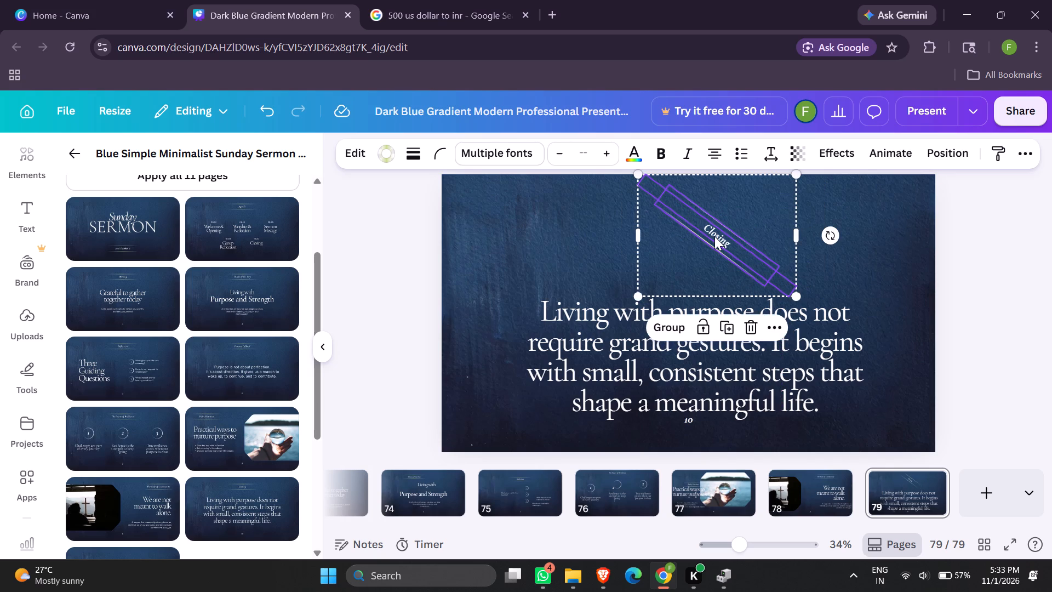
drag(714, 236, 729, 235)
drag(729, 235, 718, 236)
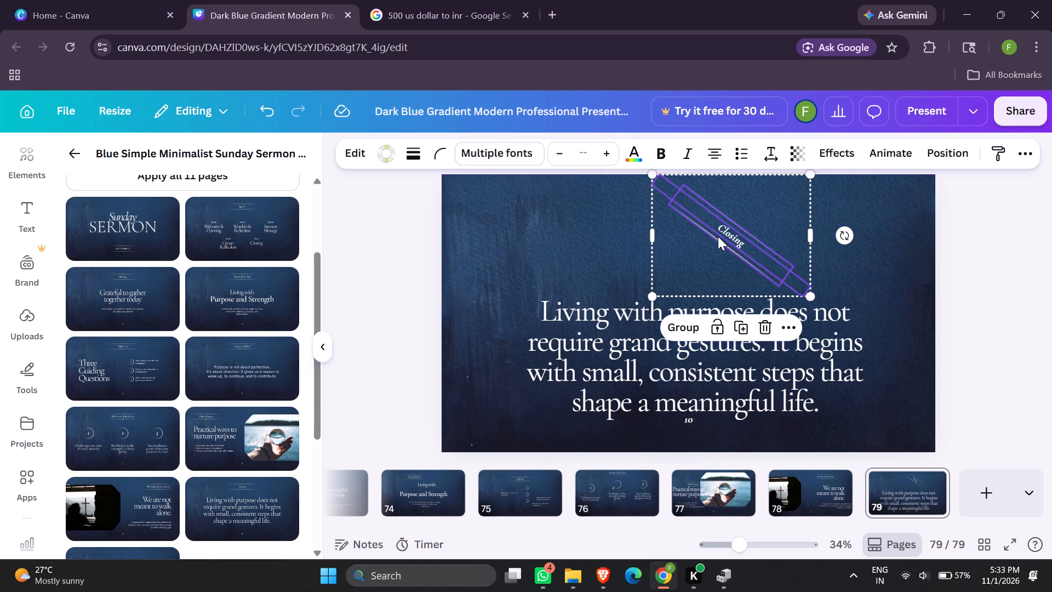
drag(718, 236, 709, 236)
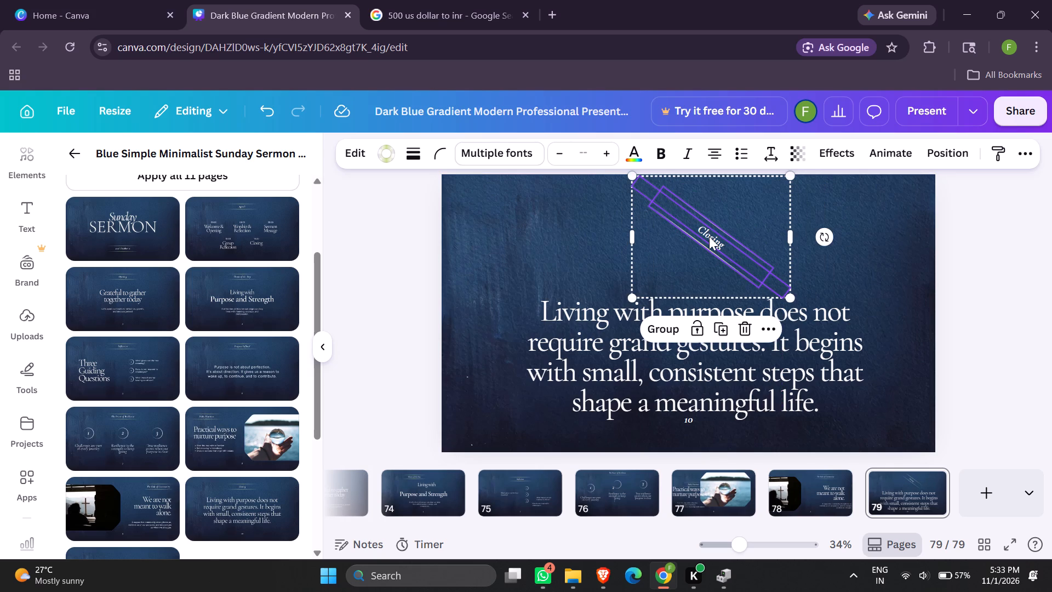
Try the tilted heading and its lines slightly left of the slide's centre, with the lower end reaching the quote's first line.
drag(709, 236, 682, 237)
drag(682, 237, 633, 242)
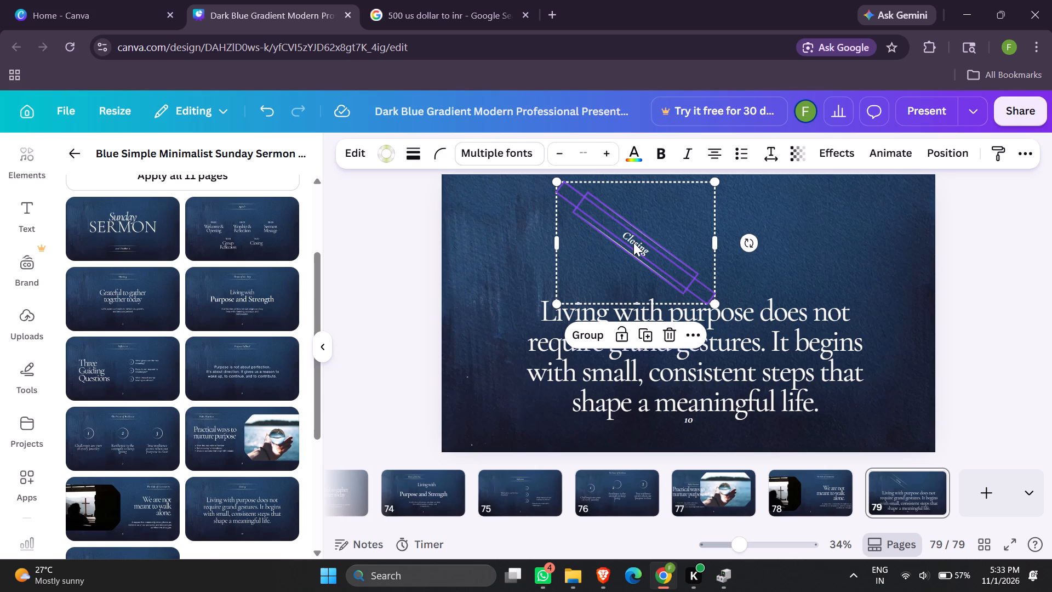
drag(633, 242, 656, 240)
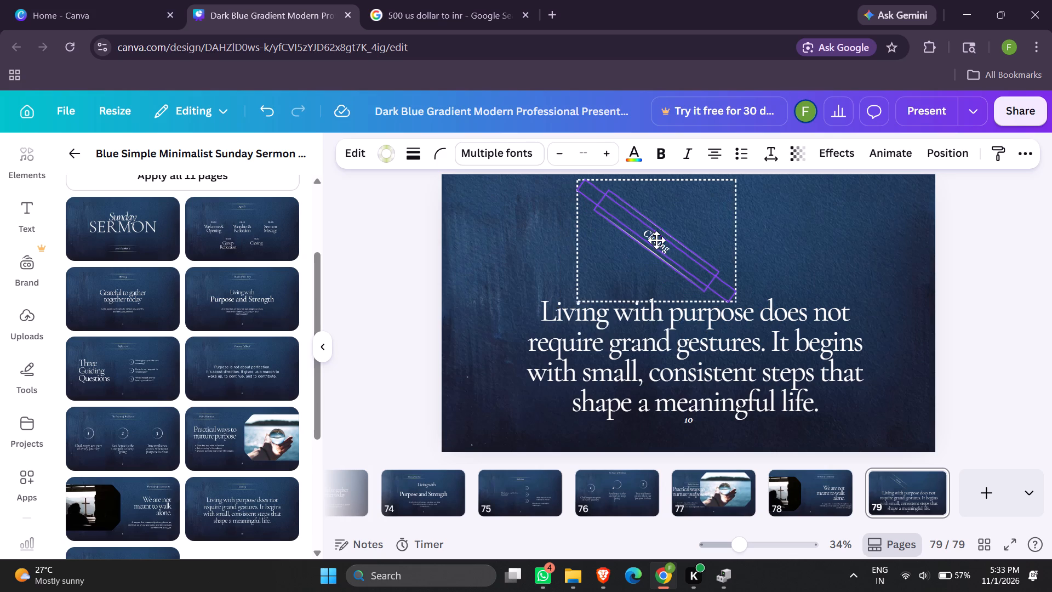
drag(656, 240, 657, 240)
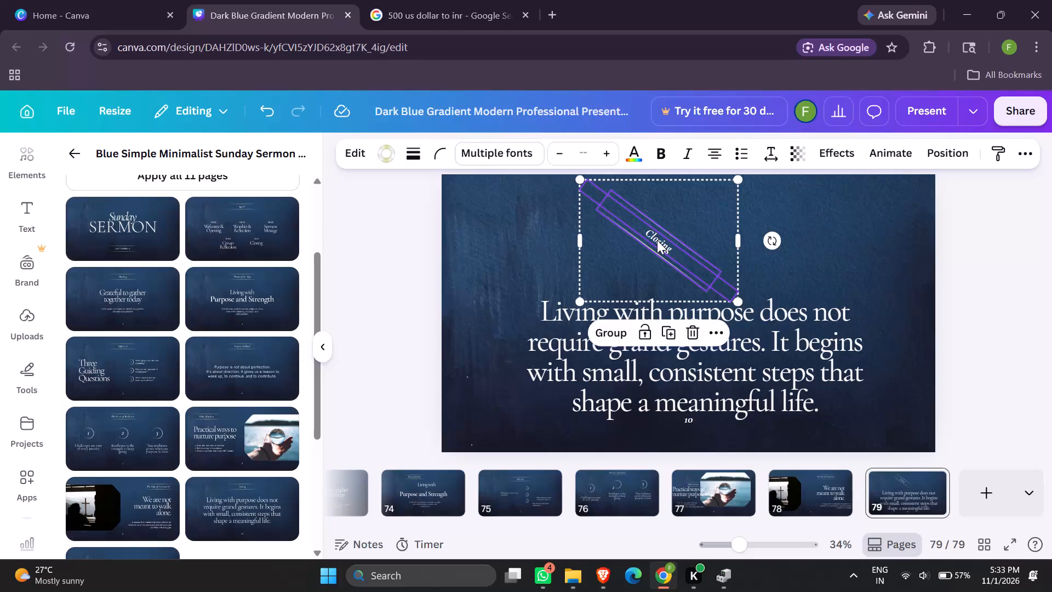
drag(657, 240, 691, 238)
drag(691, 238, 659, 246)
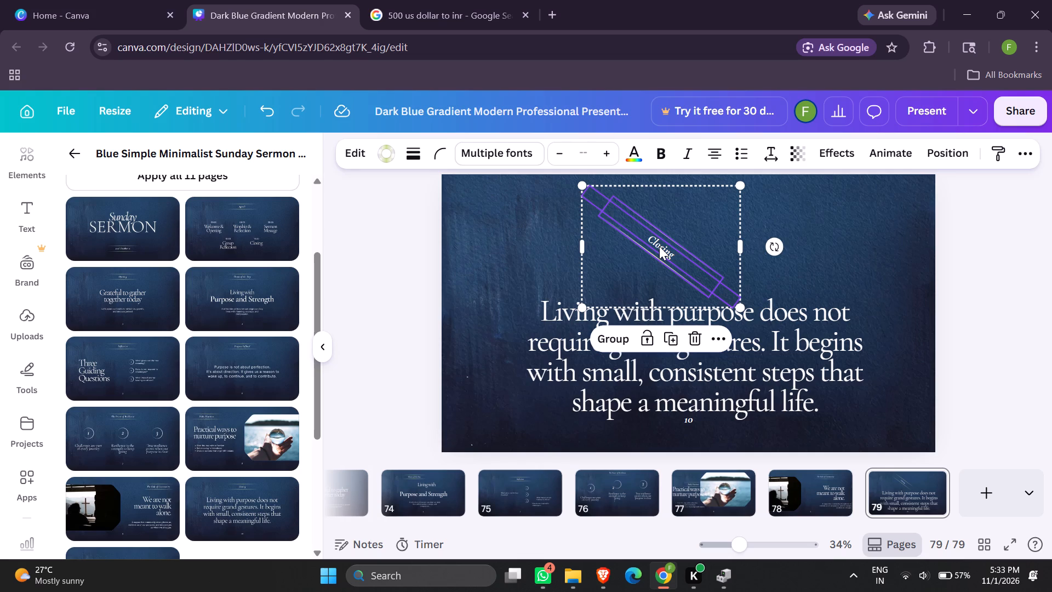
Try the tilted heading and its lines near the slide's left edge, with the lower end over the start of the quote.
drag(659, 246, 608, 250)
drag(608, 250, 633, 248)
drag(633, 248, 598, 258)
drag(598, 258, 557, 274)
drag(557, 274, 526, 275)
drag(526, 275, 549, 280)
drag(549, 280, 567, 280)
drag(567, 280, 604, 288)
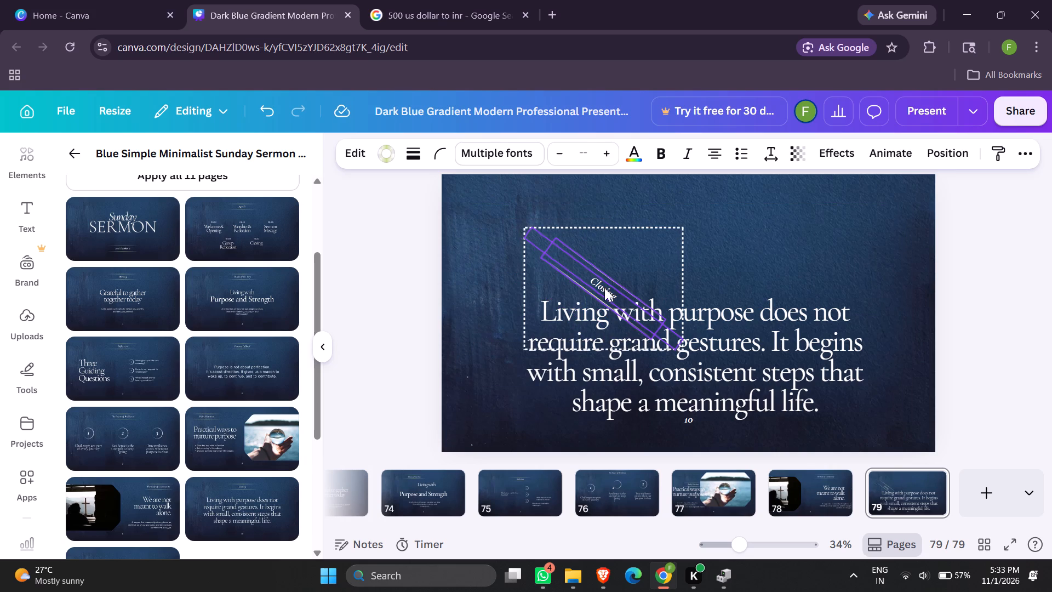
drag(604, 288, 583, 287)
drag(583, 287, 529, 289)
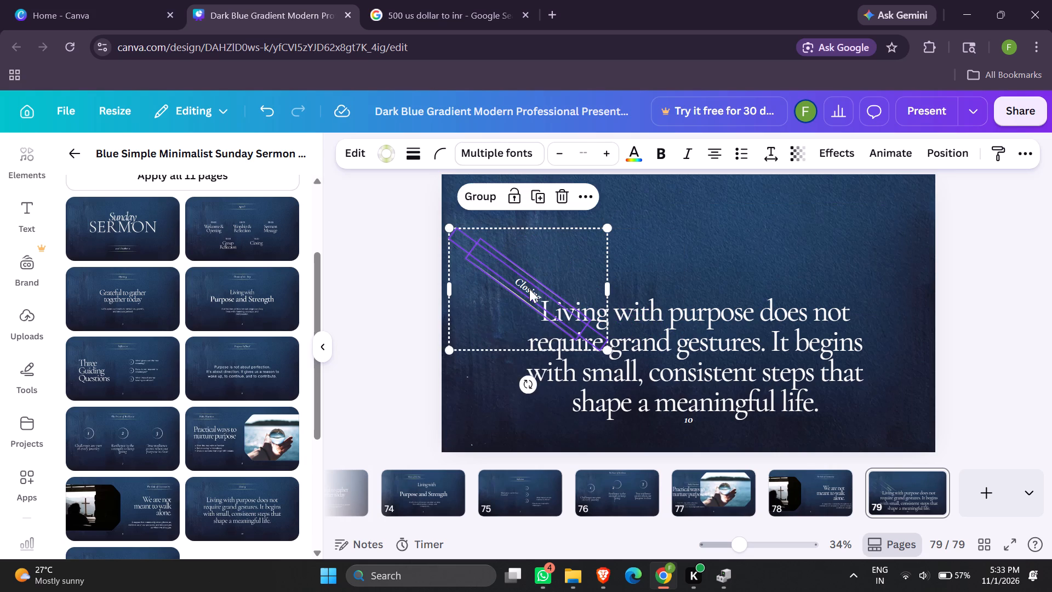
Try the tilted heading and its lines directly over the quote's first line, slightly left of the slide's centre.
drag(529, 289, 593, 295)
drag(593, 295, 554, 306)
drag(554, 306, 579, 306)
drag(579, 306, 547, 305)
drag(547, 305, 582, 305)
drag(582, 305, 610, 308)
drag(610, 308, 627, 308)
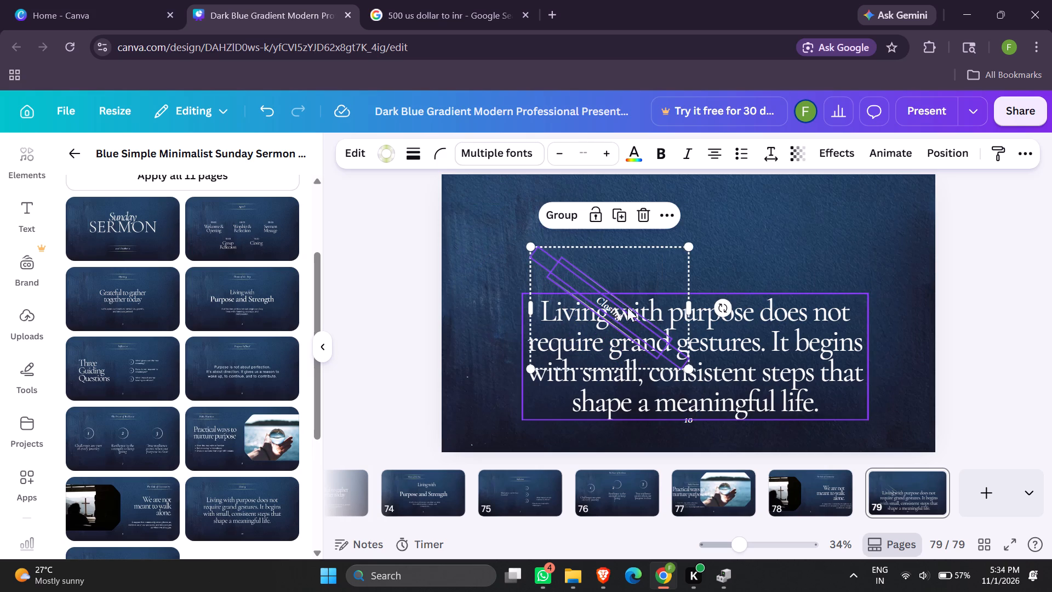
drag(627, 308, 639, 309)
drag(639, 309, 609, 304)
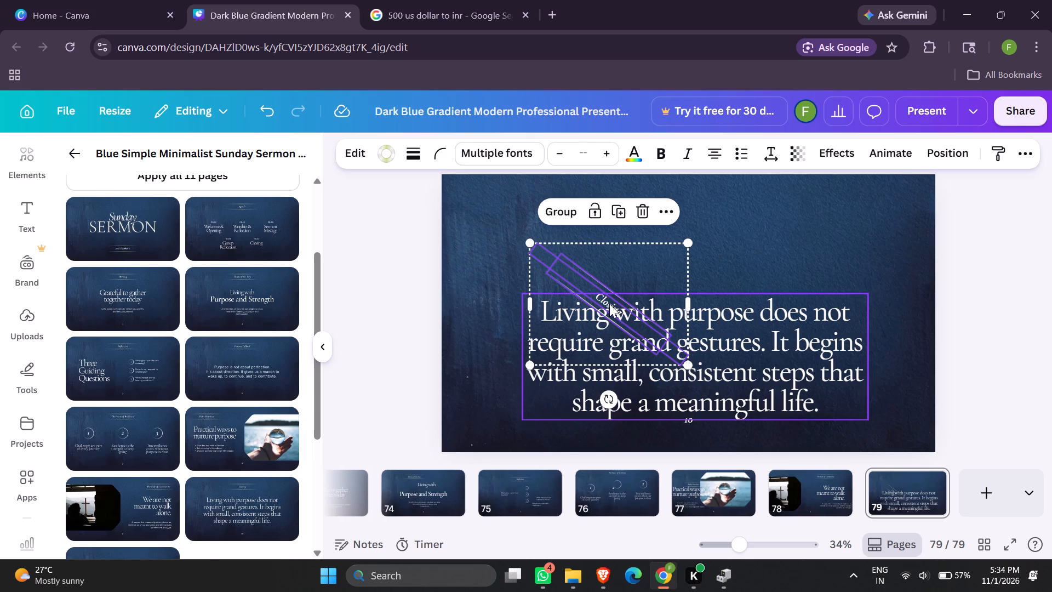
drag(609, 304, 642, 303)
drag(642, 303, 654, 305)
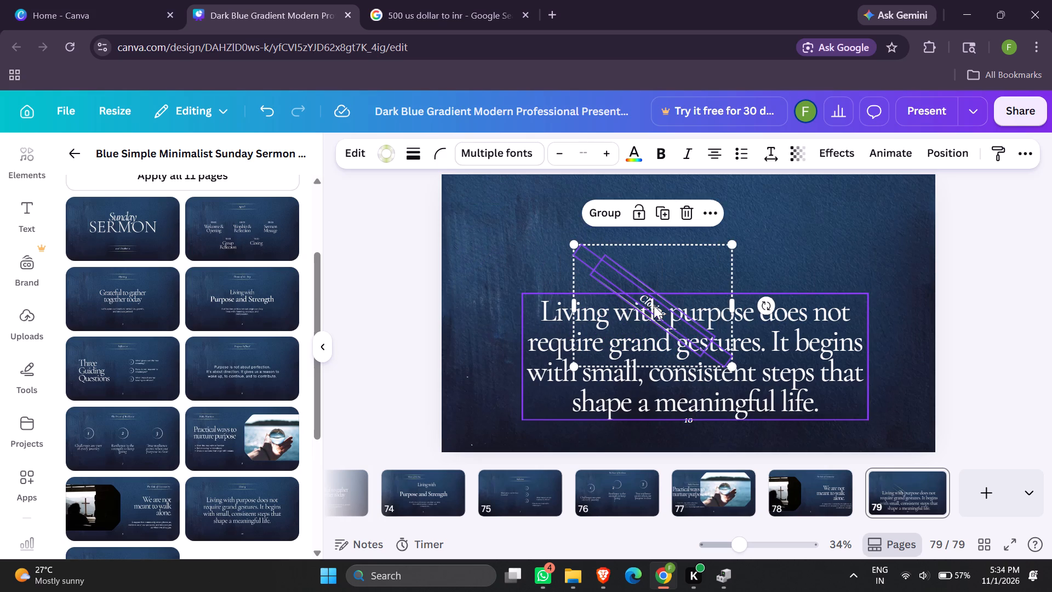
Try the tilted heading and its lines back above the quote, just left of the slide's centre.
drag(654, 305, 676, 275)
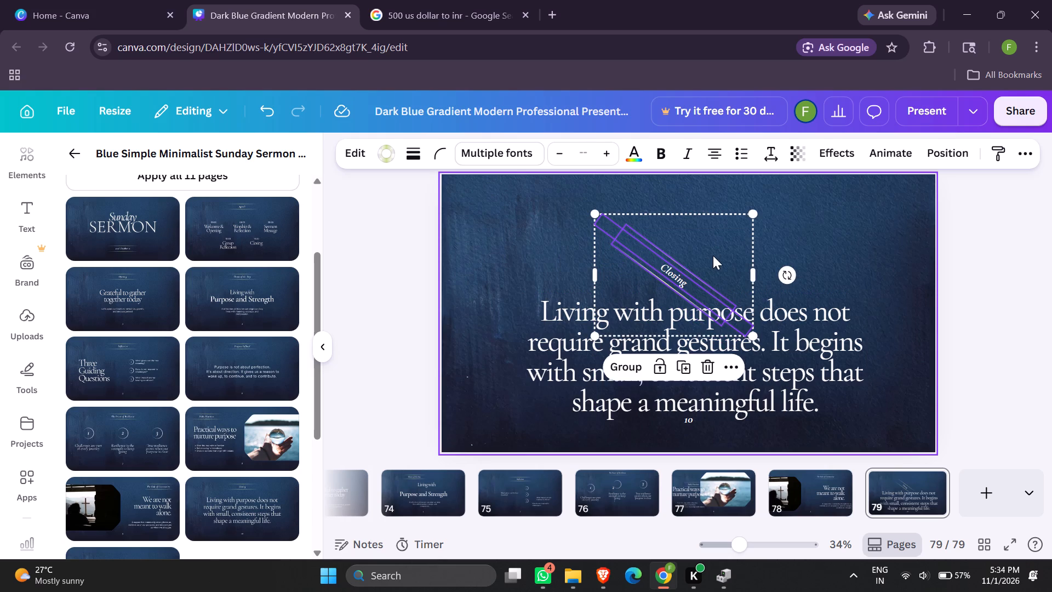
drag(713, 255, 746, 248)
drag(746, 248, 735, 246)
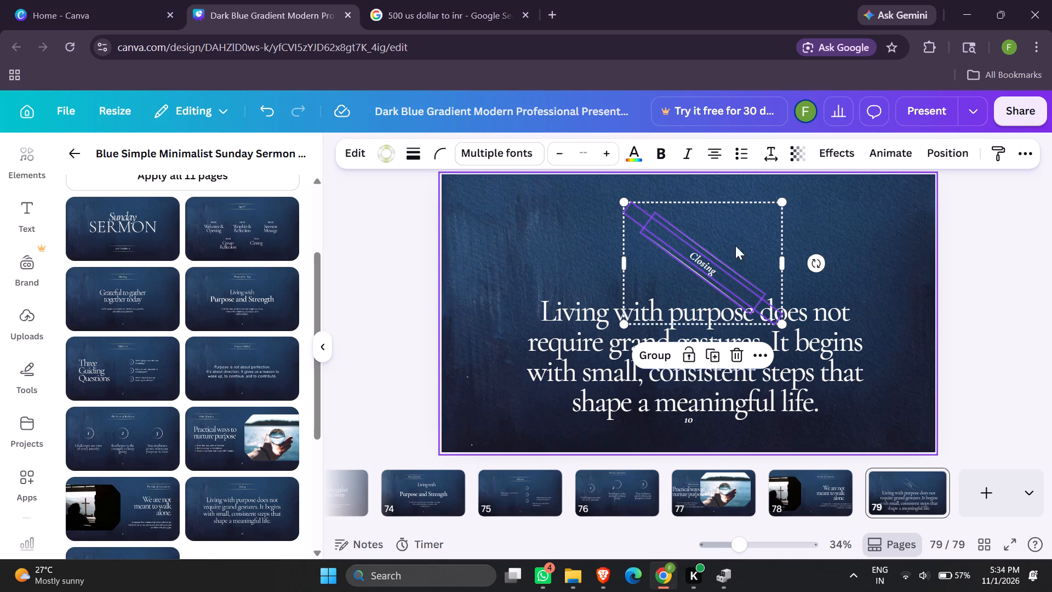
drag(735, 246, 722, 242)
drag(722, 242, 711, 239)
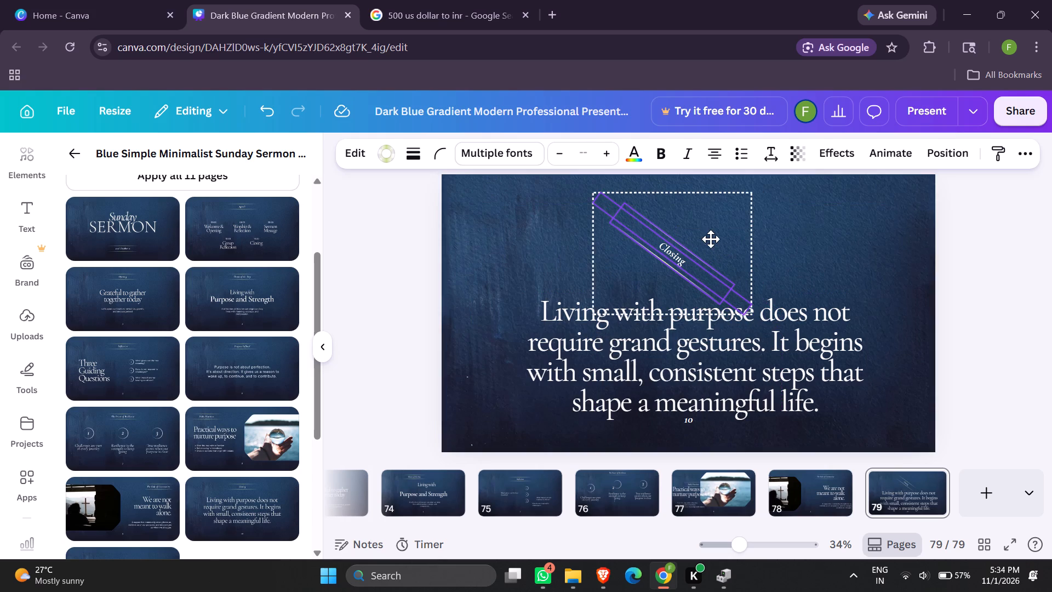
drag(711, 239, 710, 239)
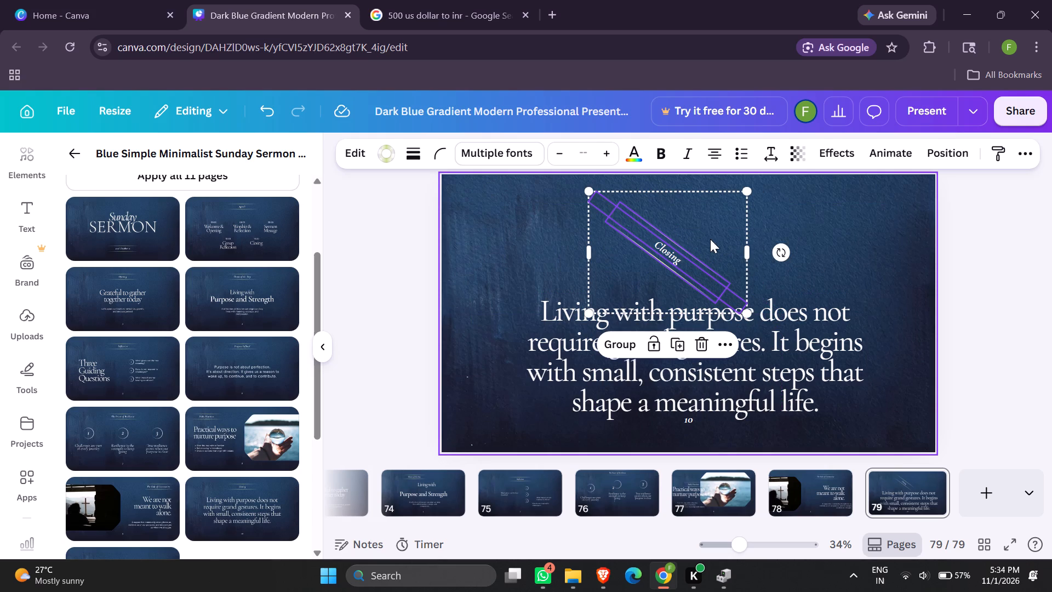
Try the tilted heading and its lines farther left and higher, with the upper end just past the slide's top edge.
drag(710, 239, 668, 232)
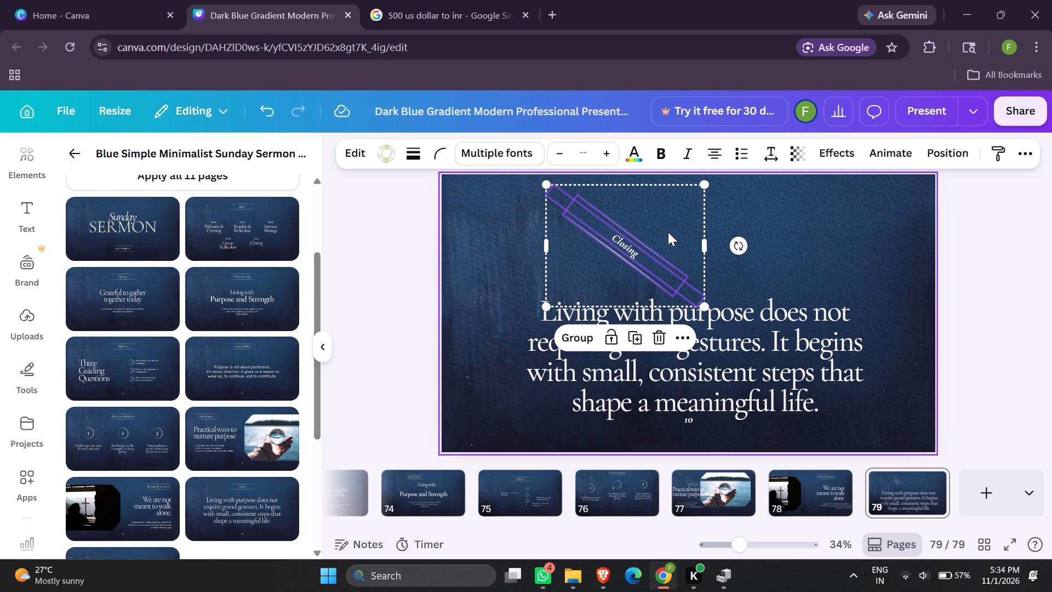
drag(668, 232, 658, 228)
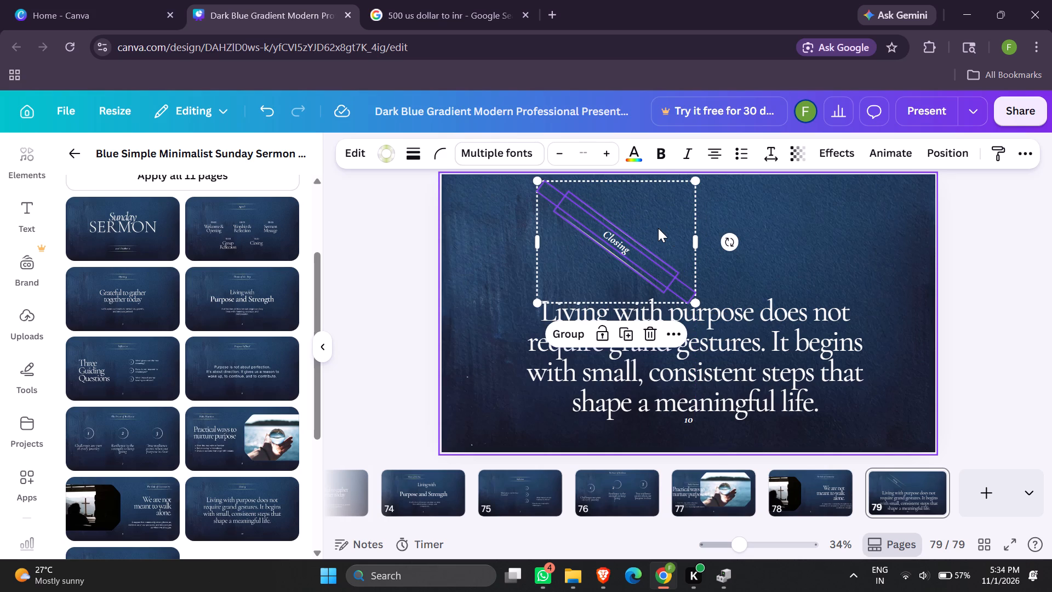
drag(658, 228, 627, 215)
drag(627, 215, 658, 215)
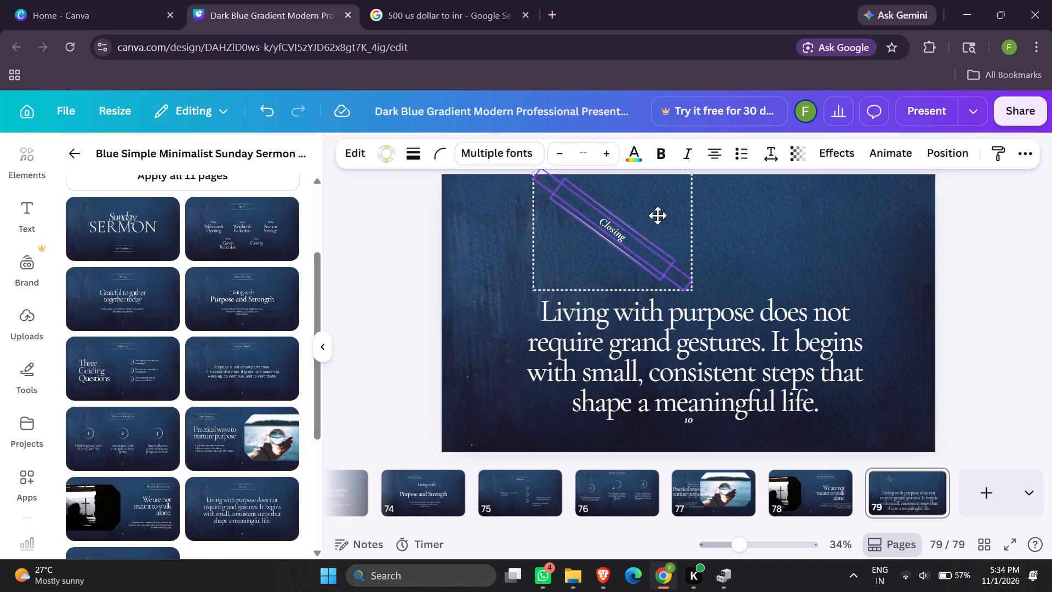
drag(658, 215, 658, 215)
Move the tilted heading and its lines fully onto the slide, slightly left of centre, with the lower end overlapping the quote's first line.
drag(658, 215, 703, 207)
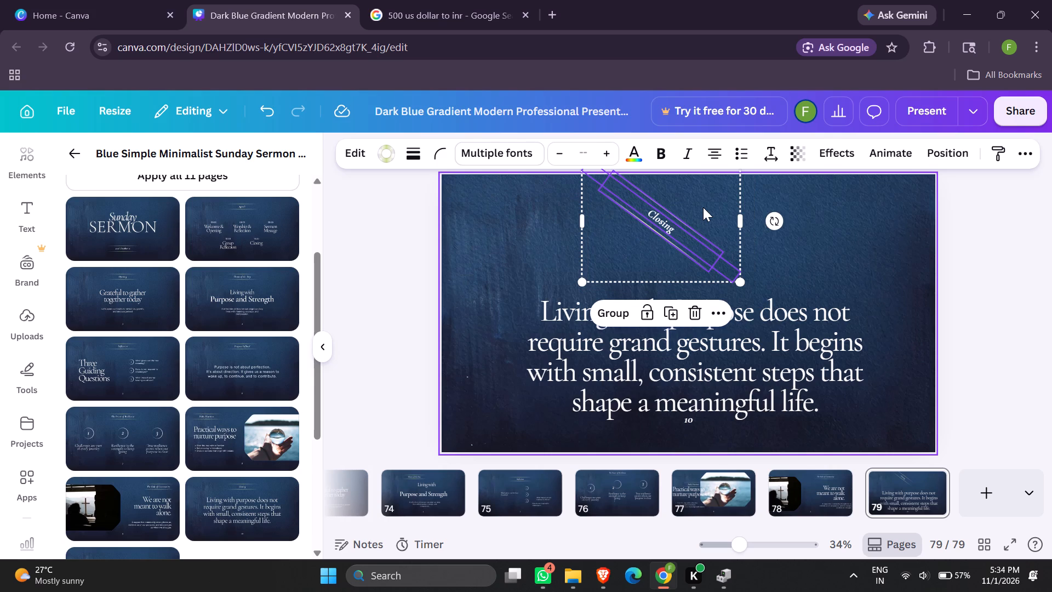
drag(703, 207, 719, 204)
drag(719, 204, 747, 214)
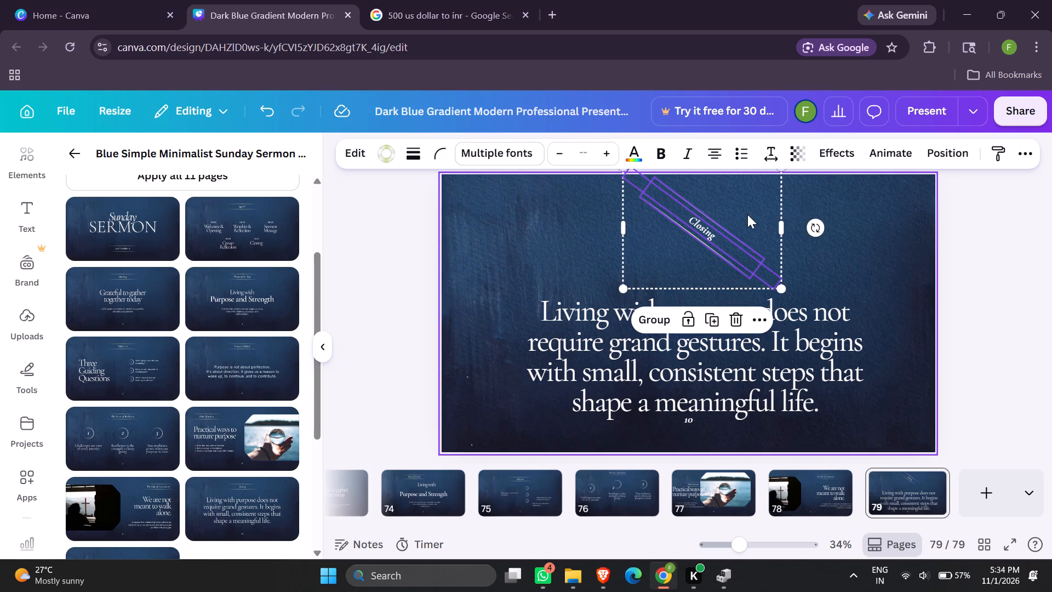
drag(747, 214, 786, 223)
drag(786, 223, 723, 243)
drag(723, 243, 700, 245)
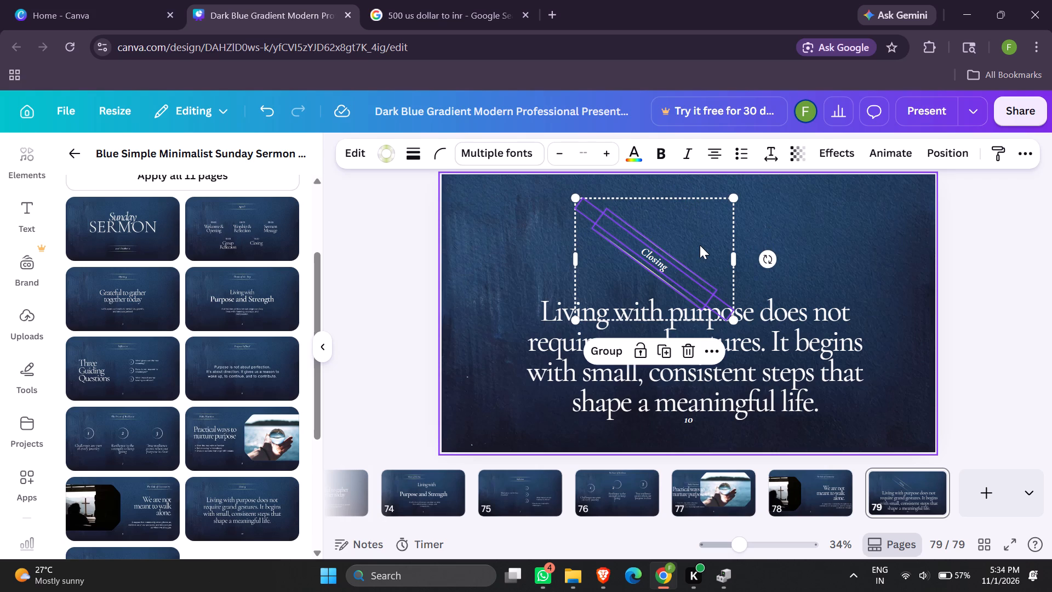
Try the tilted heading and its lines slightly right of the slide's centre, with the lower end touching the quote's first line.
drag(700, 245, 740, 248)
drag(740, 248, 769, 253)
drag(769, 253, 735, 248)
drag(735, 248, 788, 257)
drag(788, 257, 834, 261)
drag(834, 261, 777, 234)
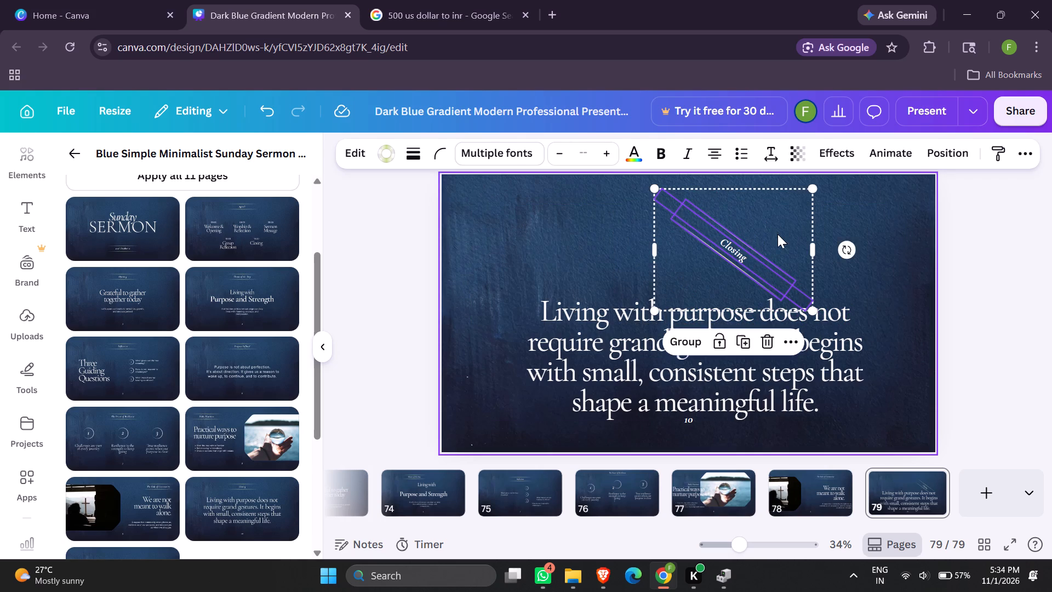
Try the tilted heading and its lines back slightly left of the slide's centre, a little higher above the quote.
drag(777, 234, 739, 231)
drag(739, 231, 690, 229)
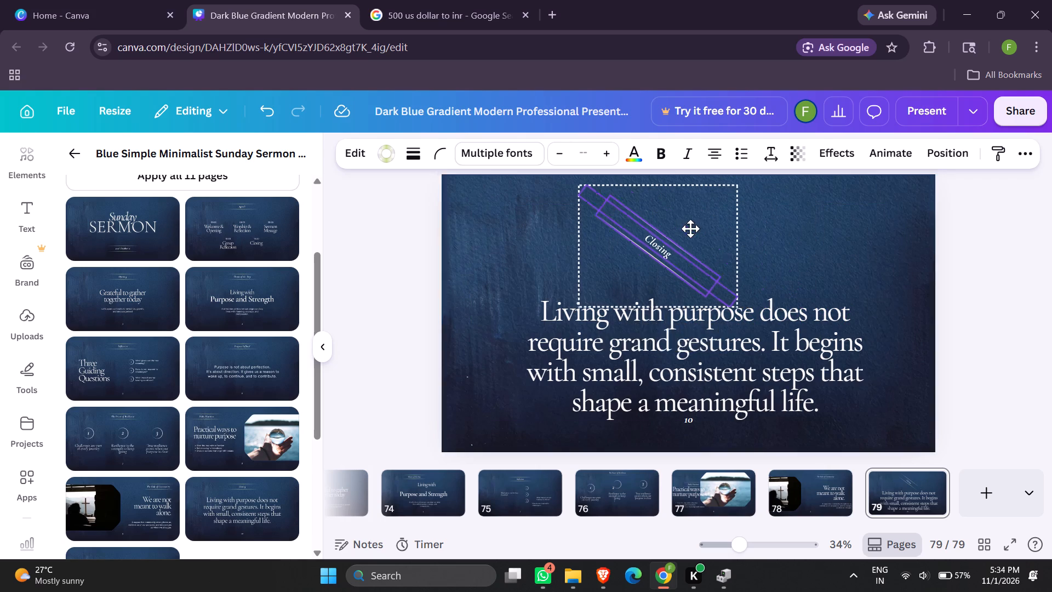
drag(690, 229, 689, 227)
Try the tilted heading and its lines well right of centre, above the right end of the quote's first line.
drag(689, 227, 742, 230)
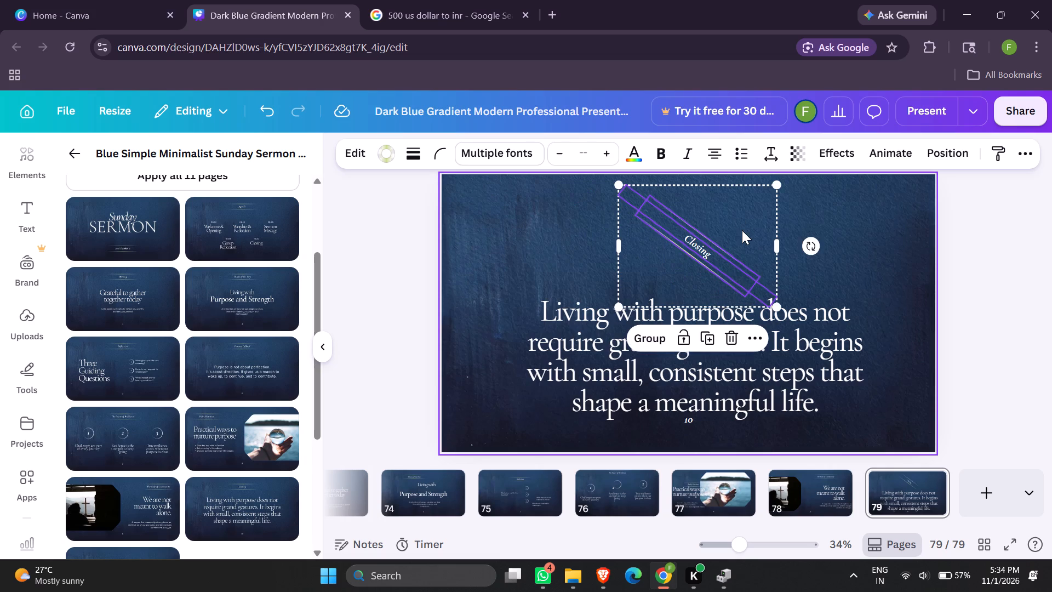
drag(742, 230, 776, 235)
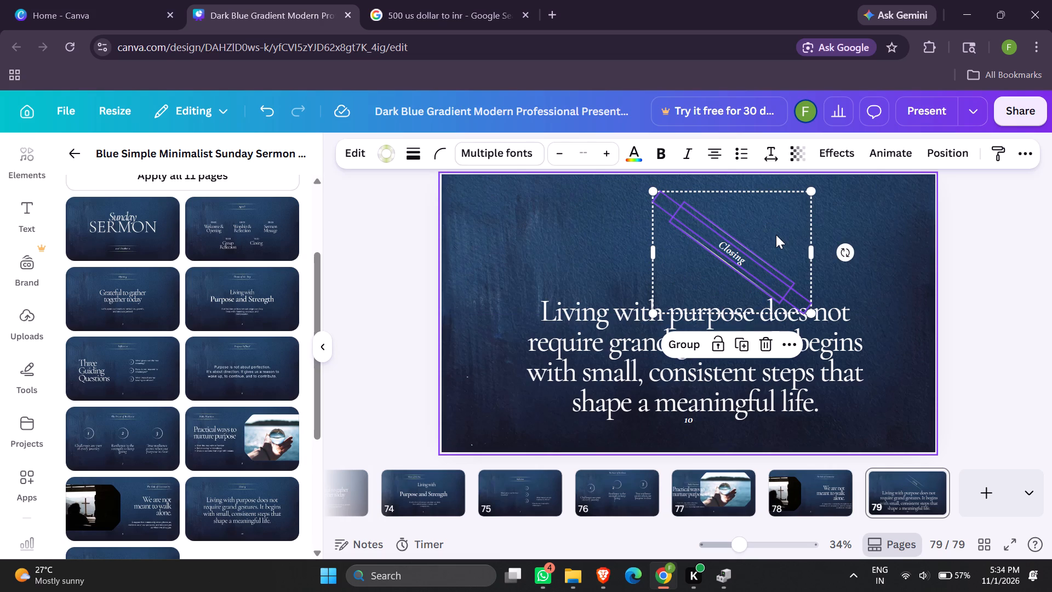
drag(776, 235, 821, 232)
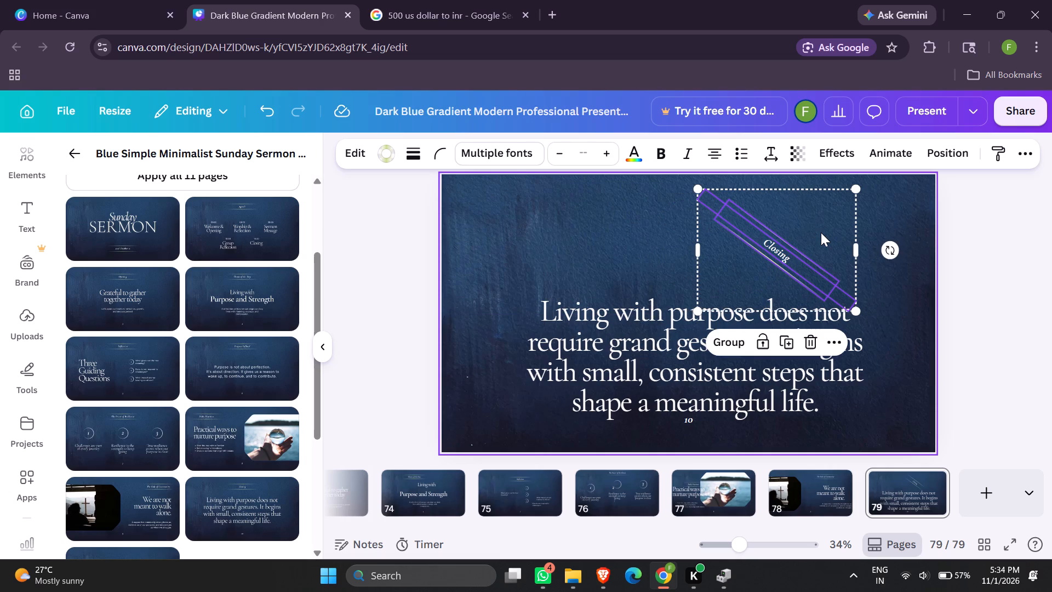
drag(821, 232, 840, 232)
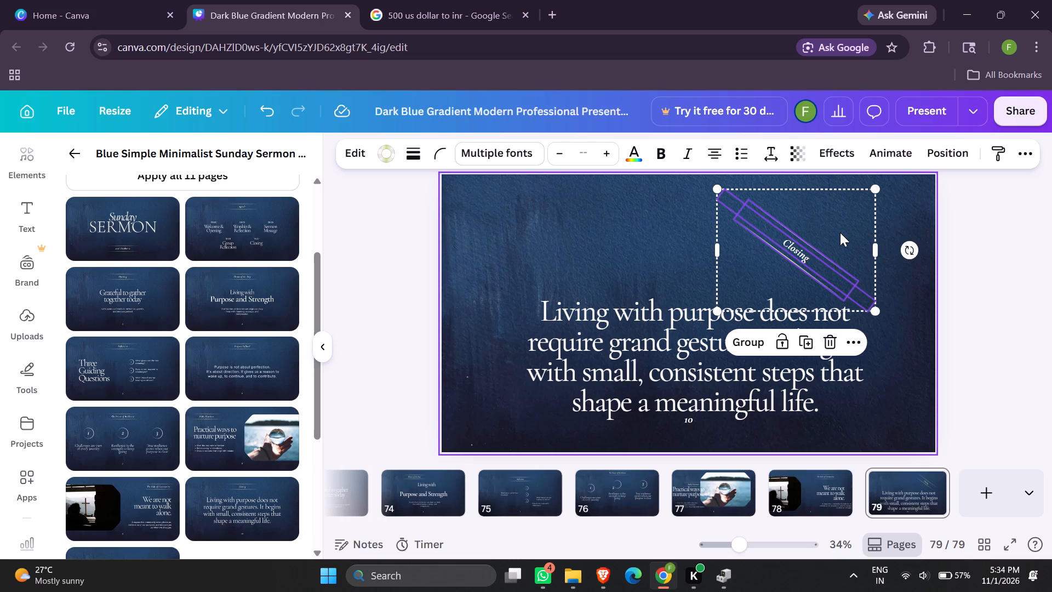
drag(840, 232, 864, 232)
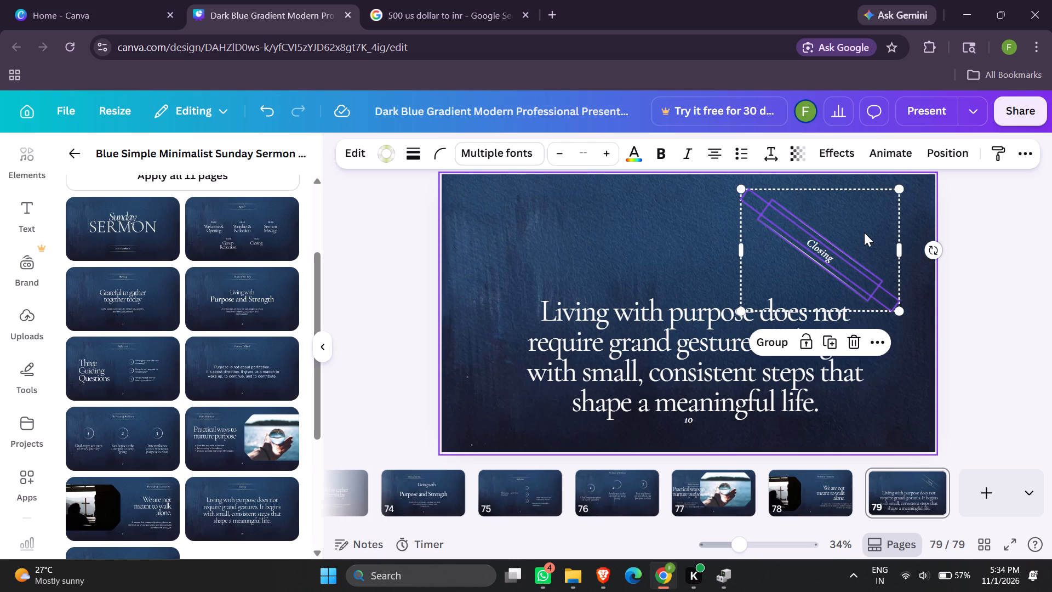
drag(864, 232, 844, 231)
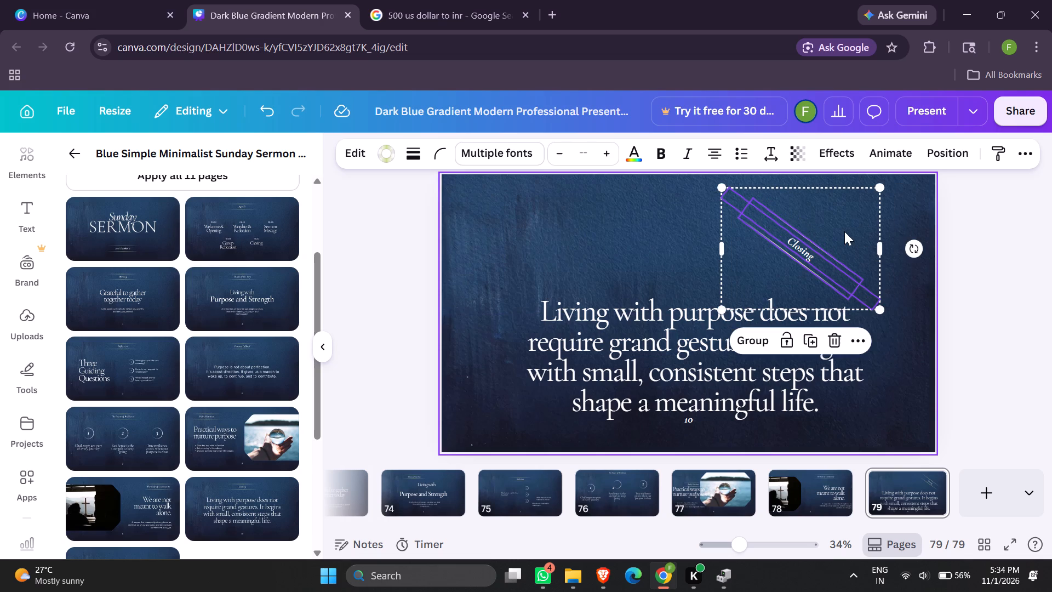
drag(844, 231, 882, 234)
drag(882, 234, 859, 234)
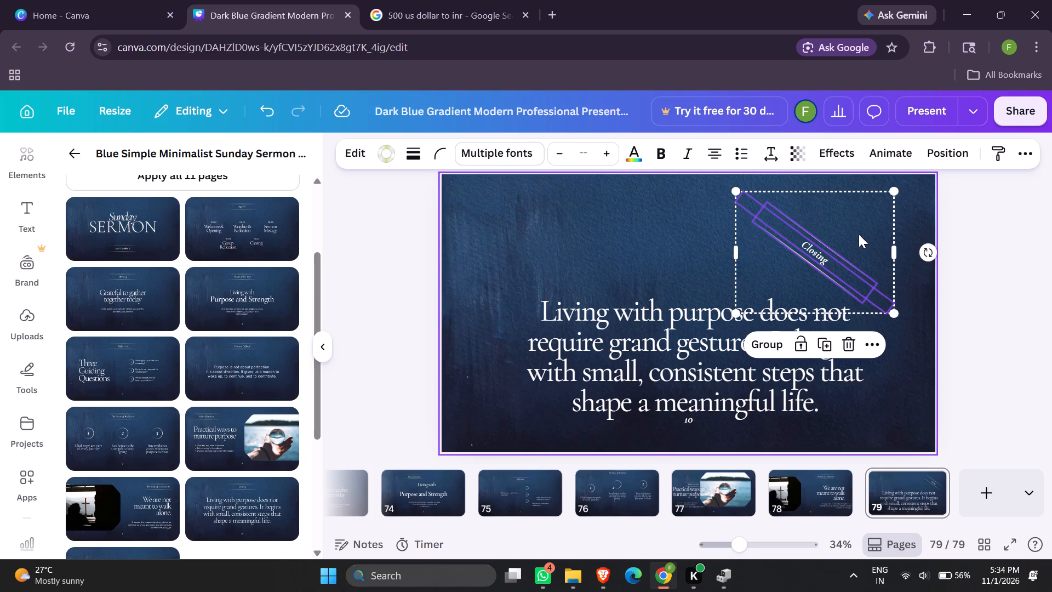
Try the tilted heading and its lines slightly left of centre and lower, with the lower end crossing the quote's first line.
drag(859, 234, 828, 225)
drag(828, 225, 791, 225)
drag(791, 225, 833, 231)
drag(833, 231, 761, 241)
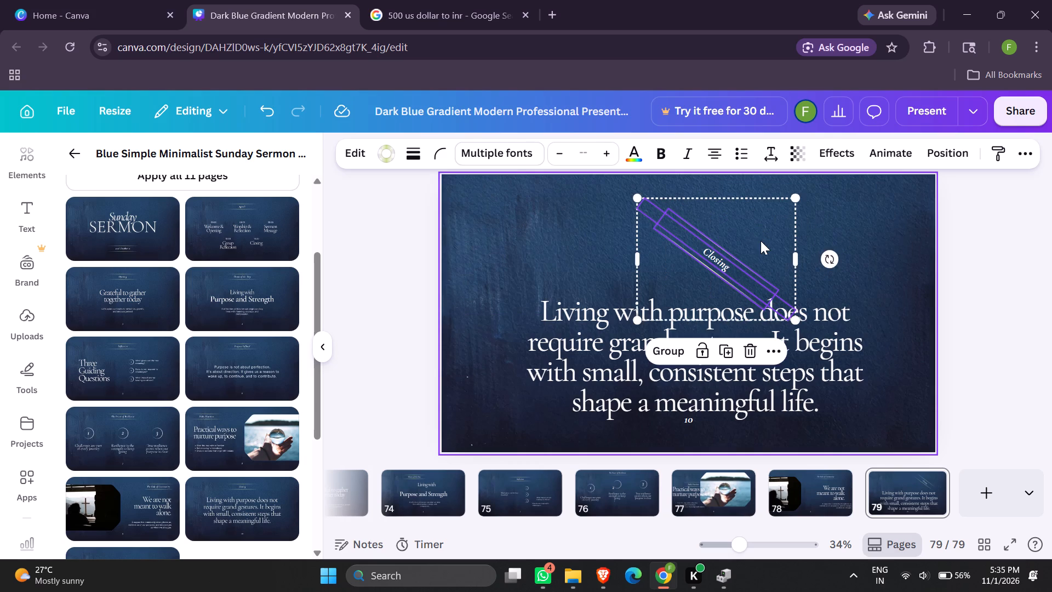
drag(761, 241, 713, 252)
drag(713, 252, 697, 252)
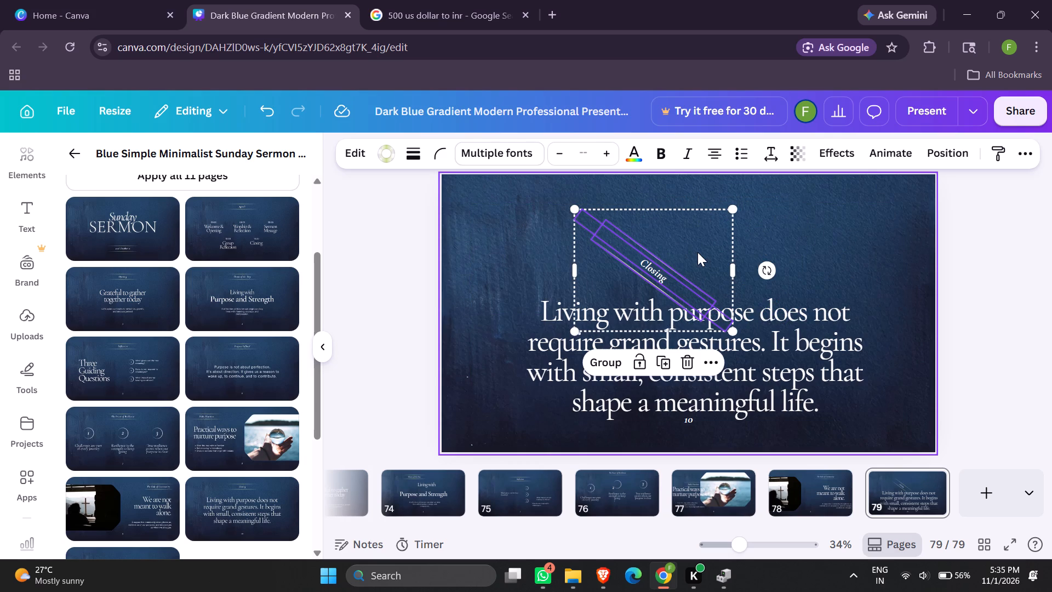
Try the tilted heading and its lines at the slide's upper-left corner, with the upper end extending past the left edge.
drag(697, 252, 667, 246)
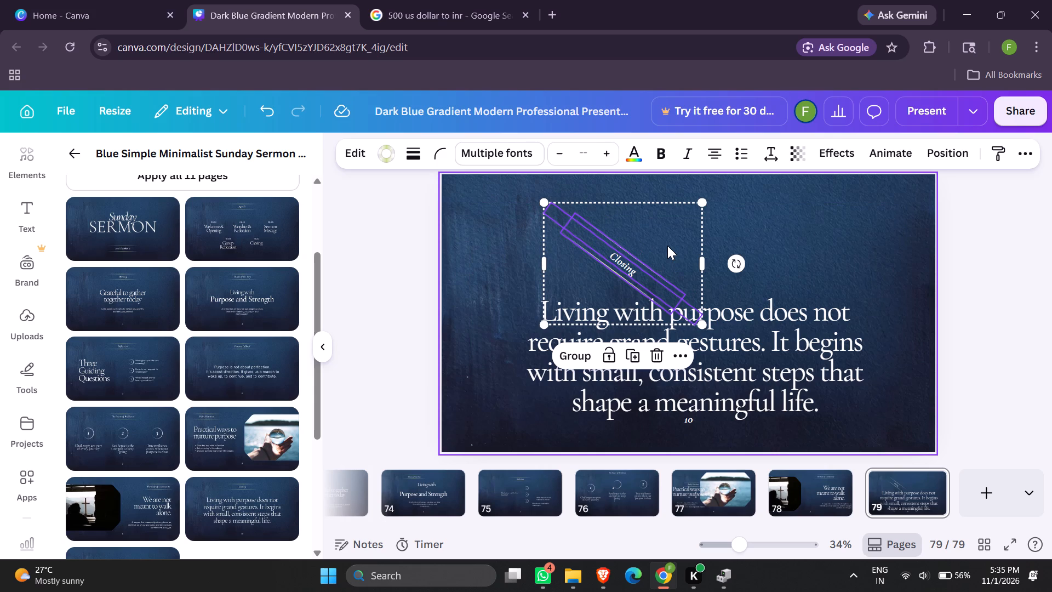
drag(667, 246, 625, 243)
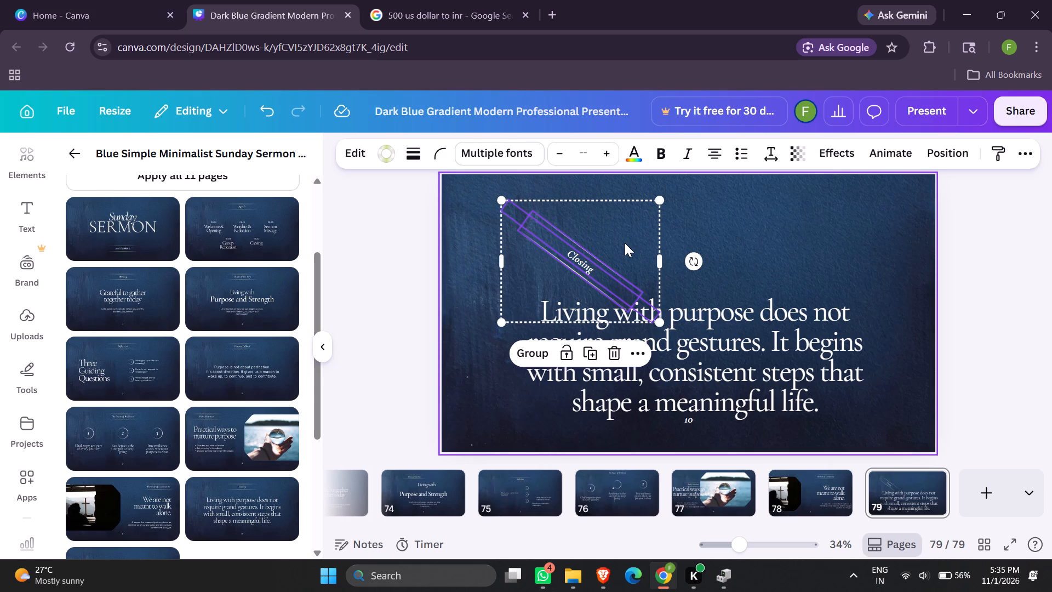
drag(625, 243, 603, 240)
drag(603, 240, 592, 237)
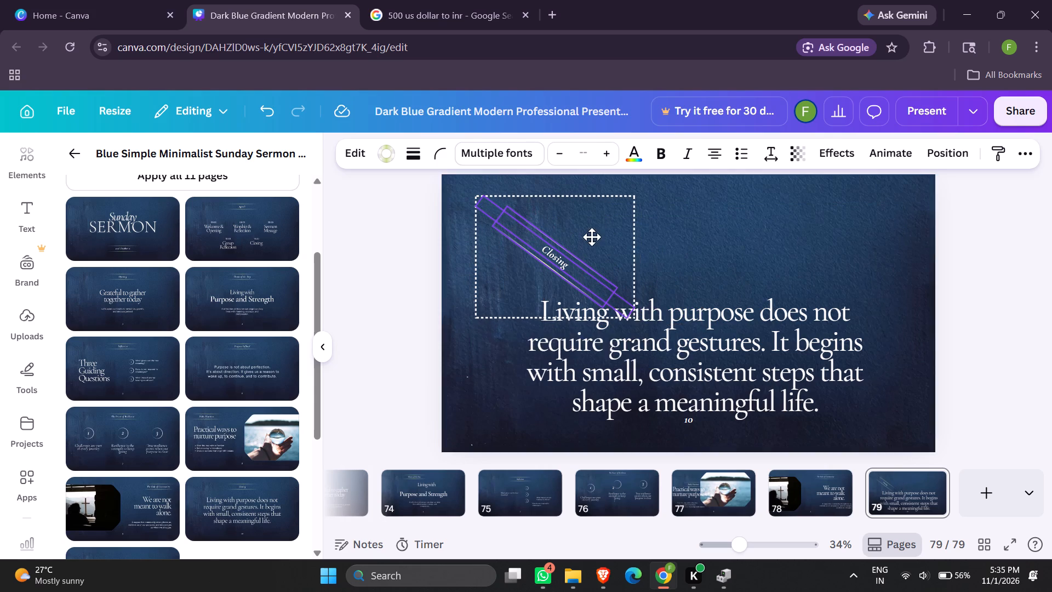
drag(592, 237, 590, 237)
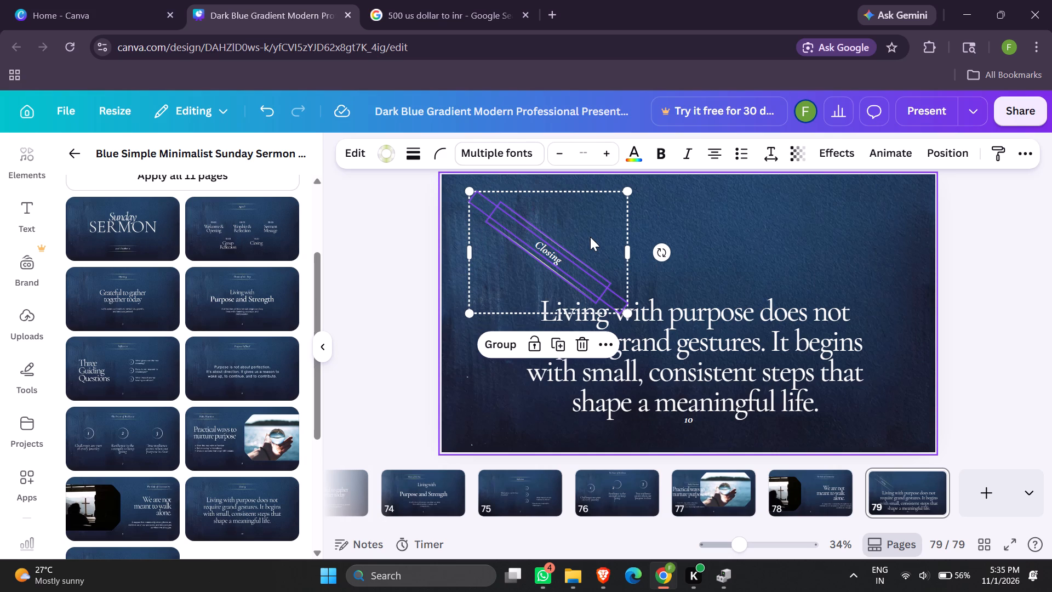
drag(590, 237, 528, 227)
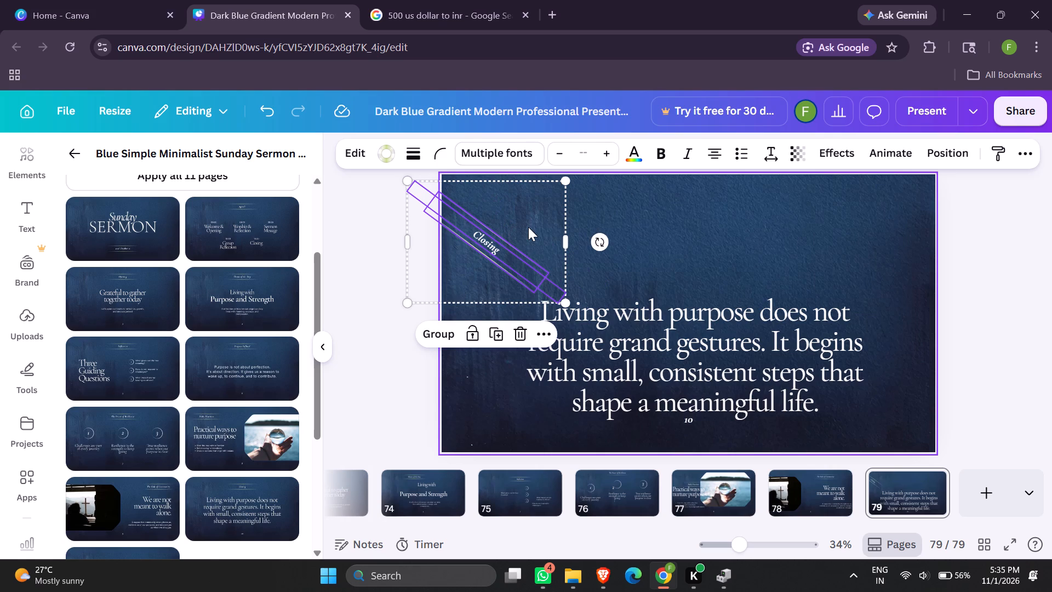
Move the tilted heading and its lines left of the slide's centre near the top edge, clear of the quote, and deselect them.
drag(528, 227, 589, 212)
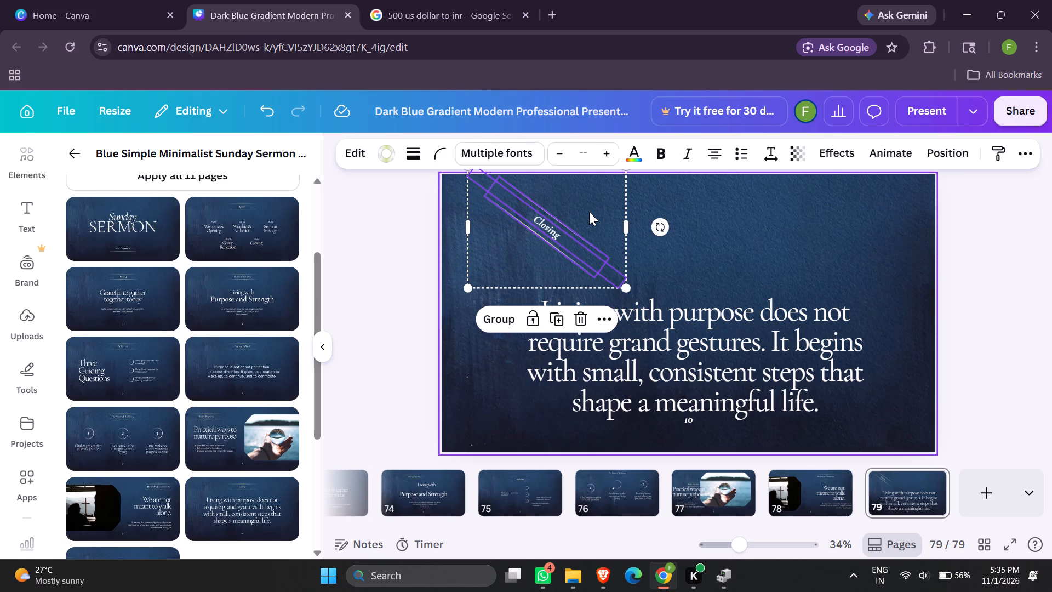
drag(589, 212, 607, 210)
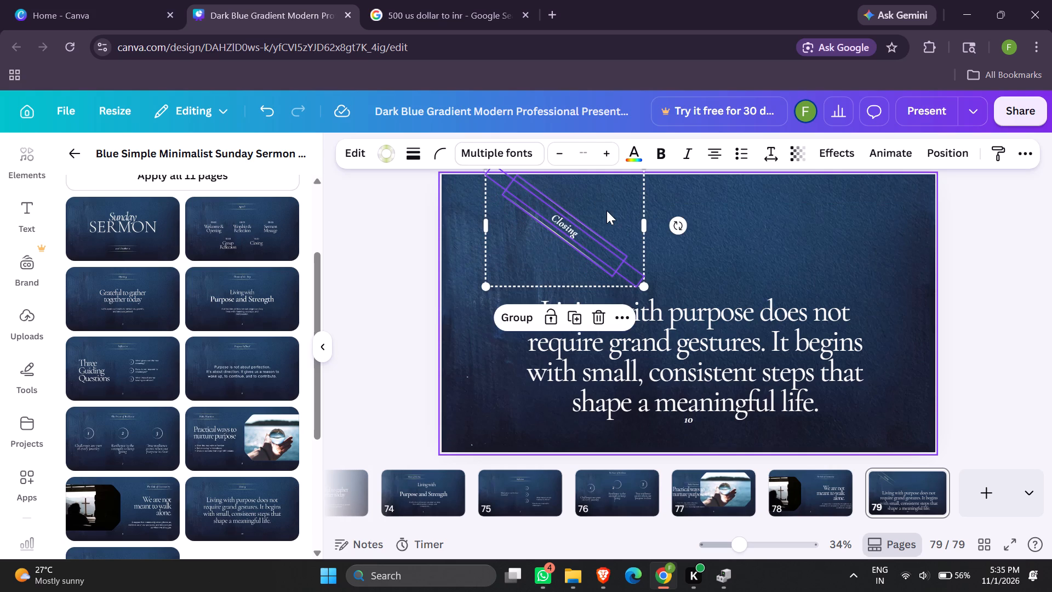
drag(607, 210, 656, 208)
click(656, 208)
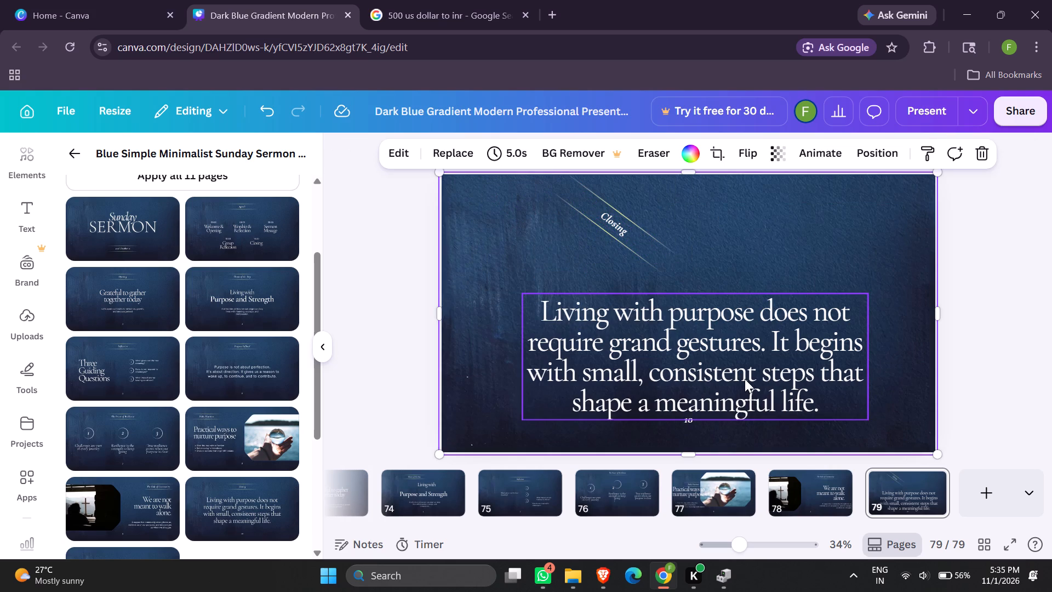
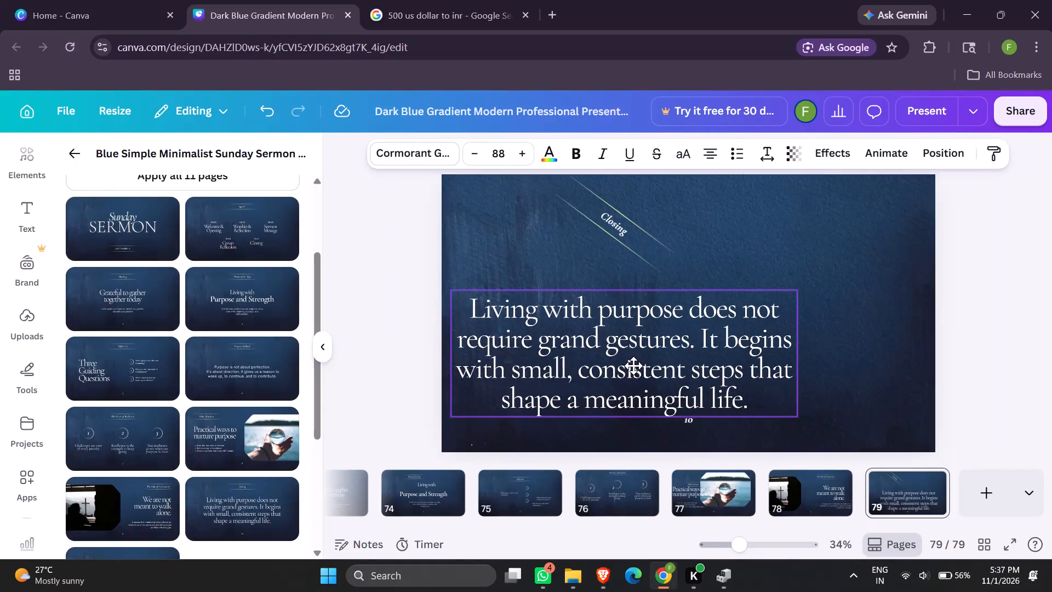
Move the quote text block to the right part of the slide, close to the slide's right edge and above the page number.
drag(633, 366, 748, 361)
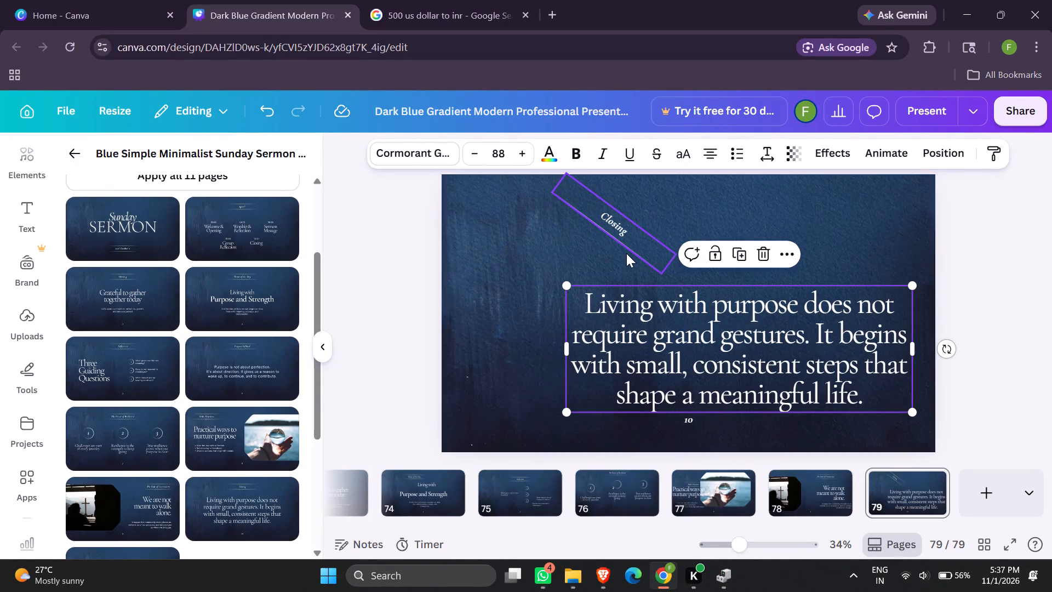
Move the tilted "Closing" heading together with its lines right, centring them above the quote near the slide's top edge.
drag(626, 249, 623, 202)
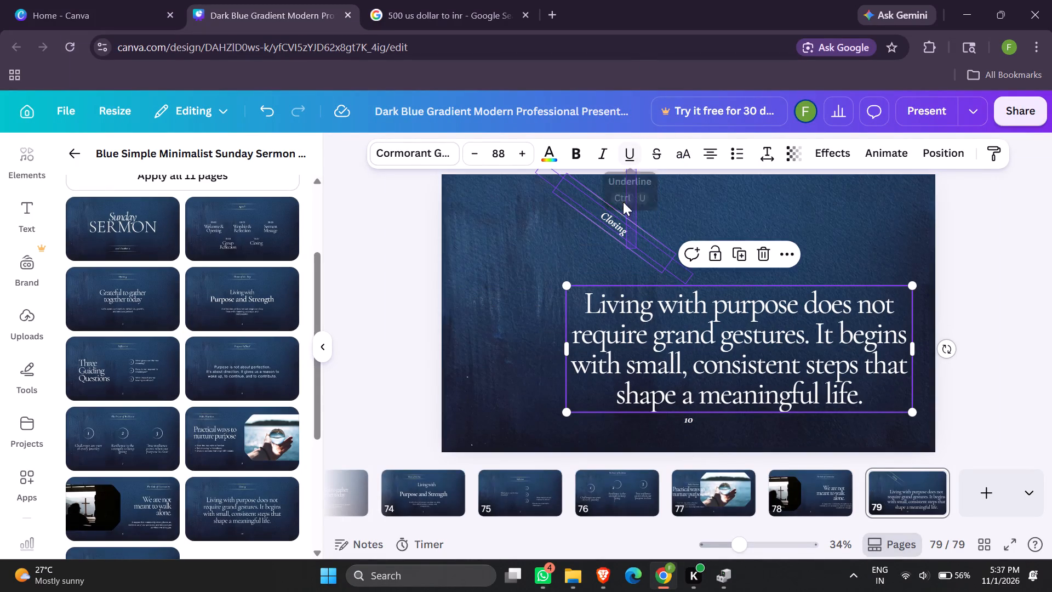
drag(623, 202, 607, 219)
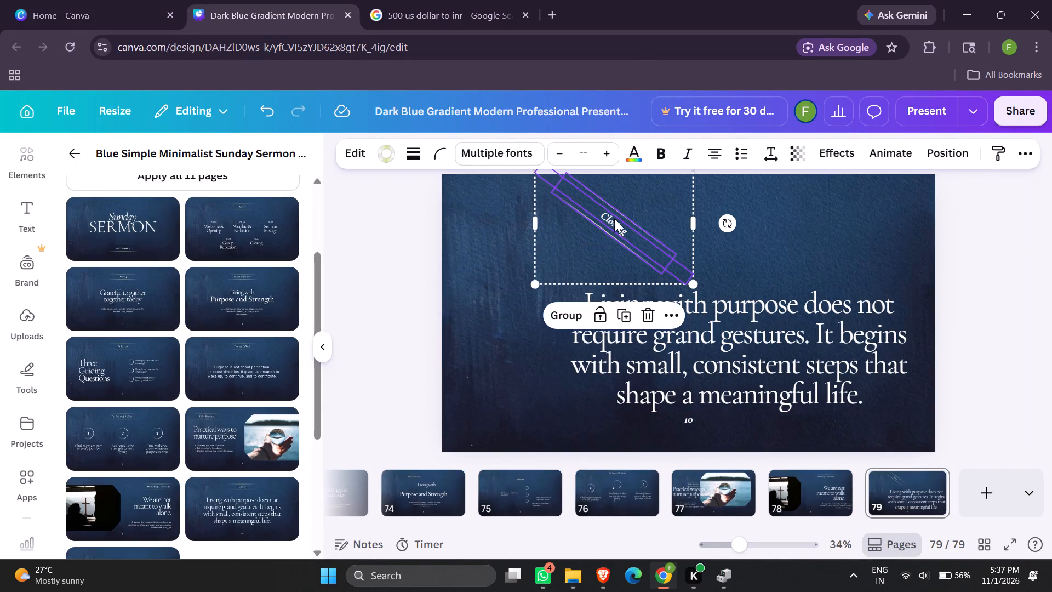
drag(672, 220, 737, 230)
drag(737, 230, 798, 219)
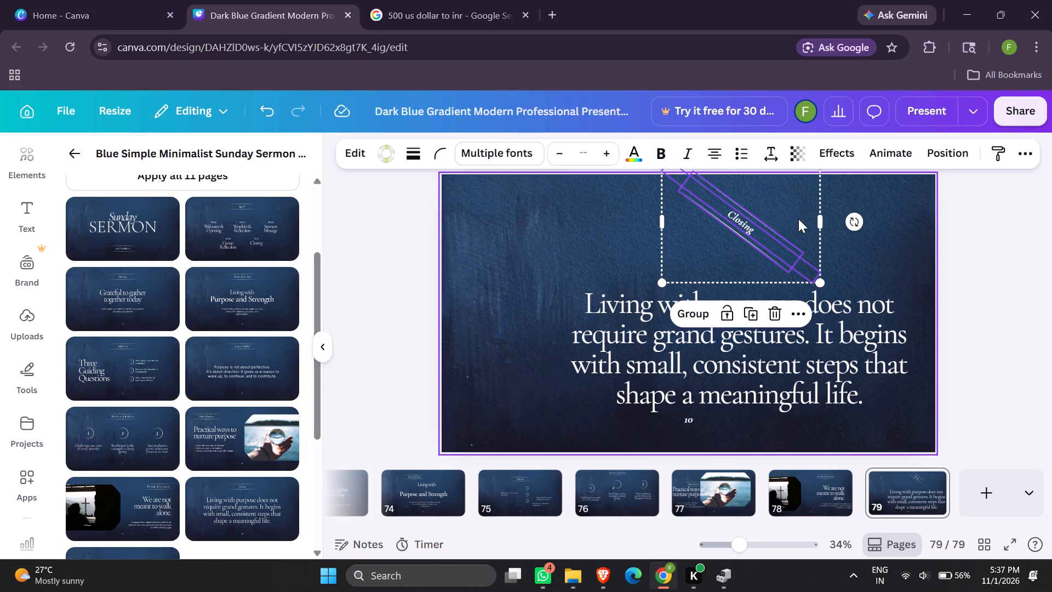
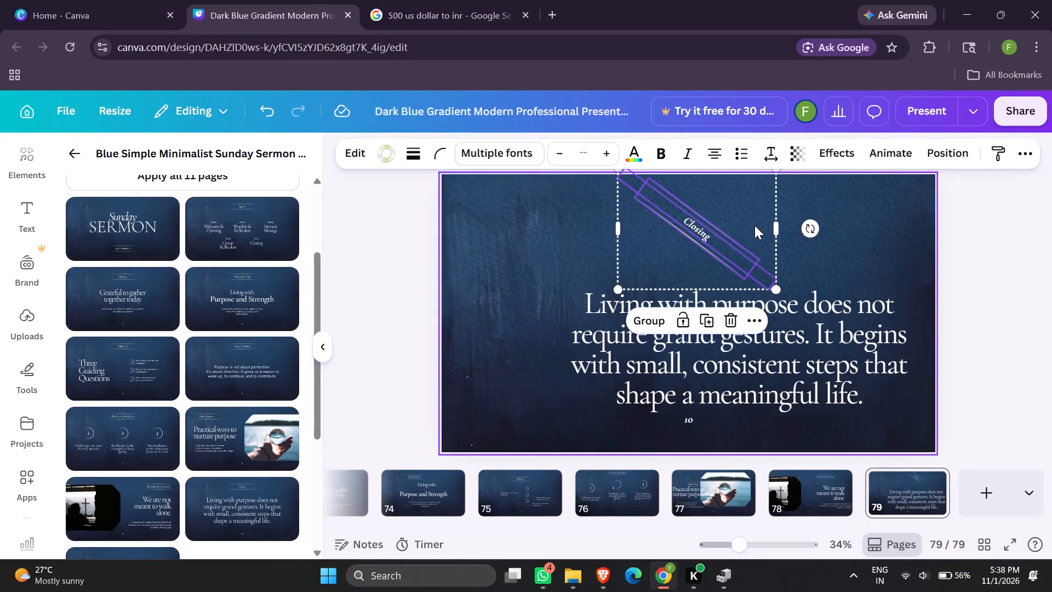
Shift the tilted "Closing" heading with its lines left, and move the quote text block down and left to the slide's lower middle.
drag(754, 225, 714, 225)
drag(840, 307, 801, 325)
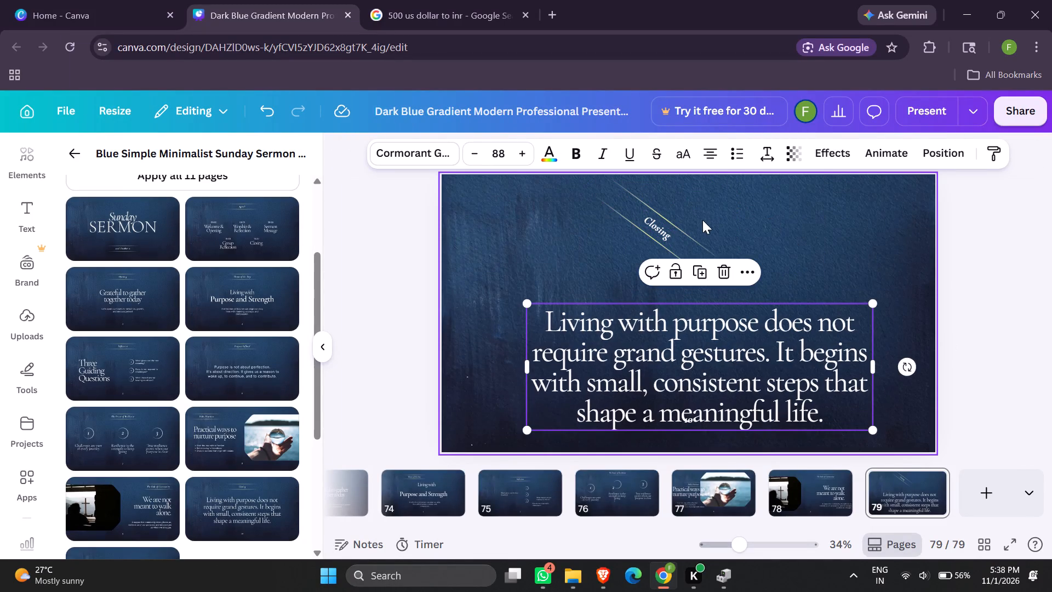
Reposition the tilted "Closing" heading together with its lines so it is centred above the quote near the slide's top edge.
click(688, 209)
drag(616, 253, 693, 207)
drag(655, 220, 595, 221)
drag(595, 221, 679, 211)
drag(679, 211, 700, 212)
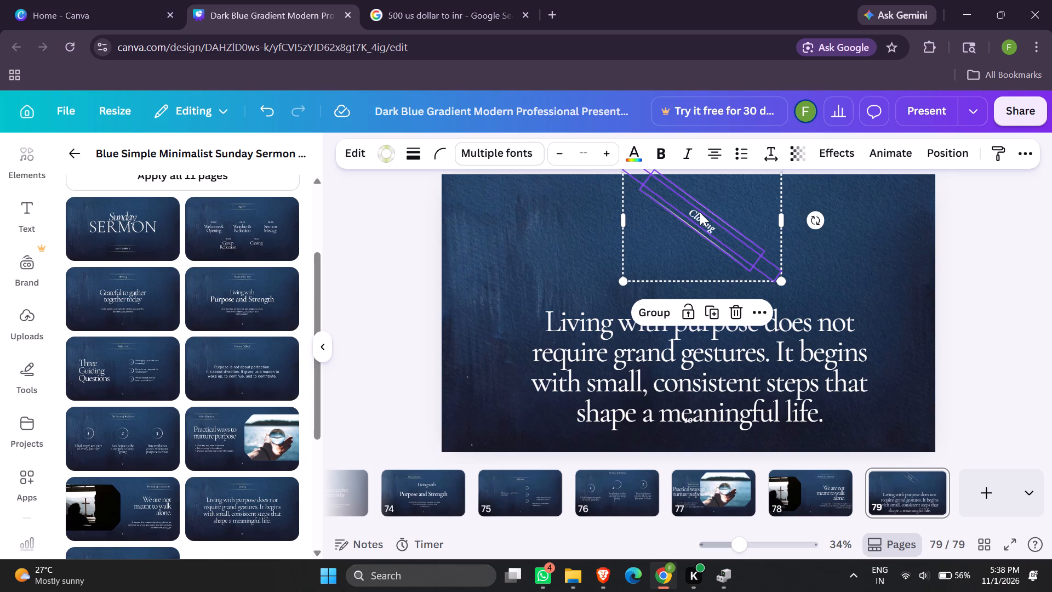
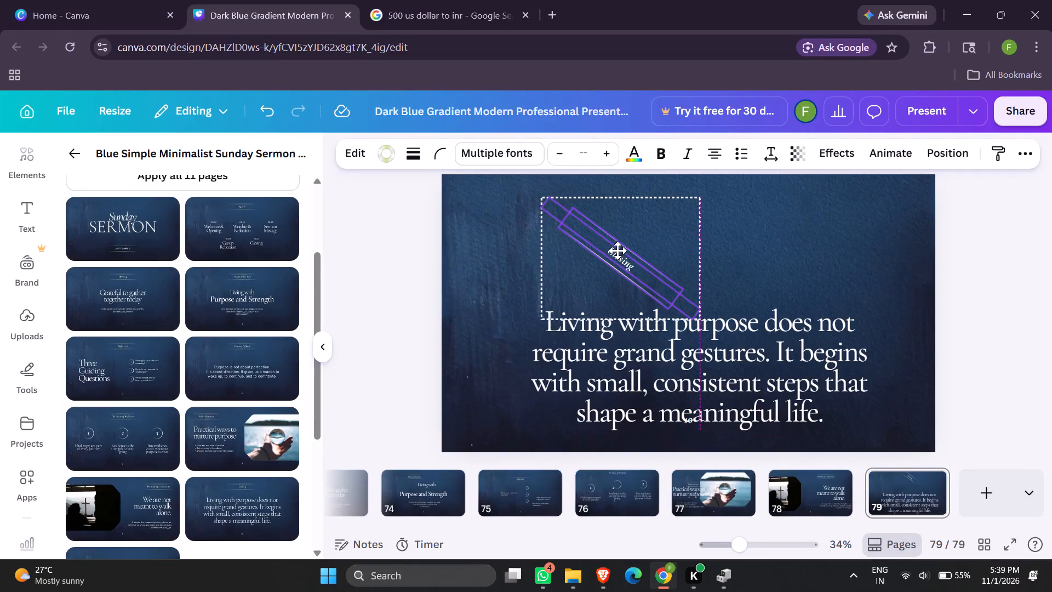
Move the tilted "Closing" heading with its two lines up and right, centring it near the slide's top edge.
drag(618, 251, 695, 228)
Move the "Living with purpose" quote text block to the slide's lower-right corner, extending past the right and bottom edges.
drag(581, 336, 496, 329)
drag(496, 329, 747, 417)
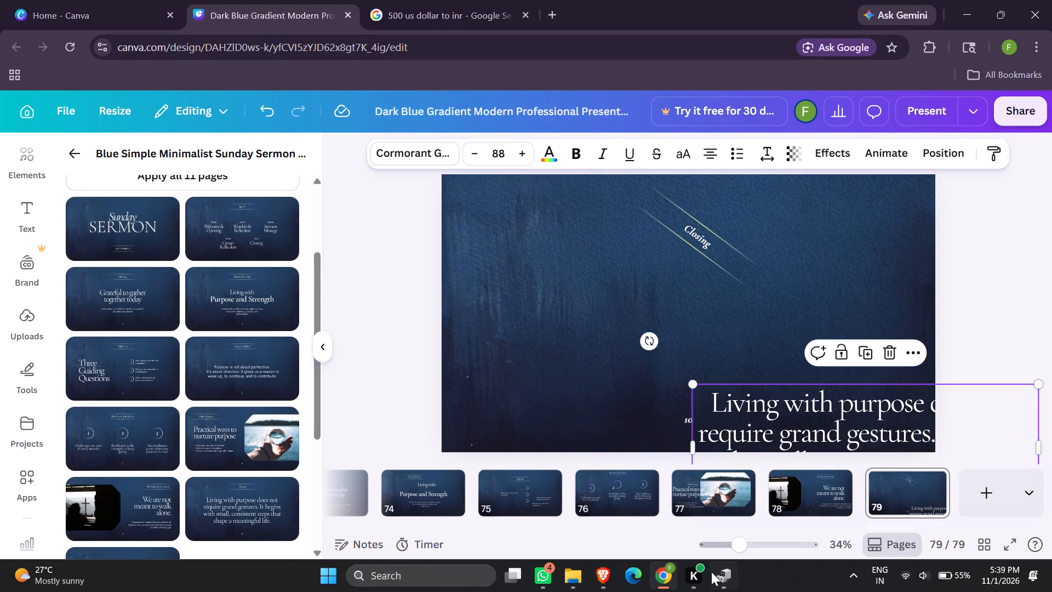
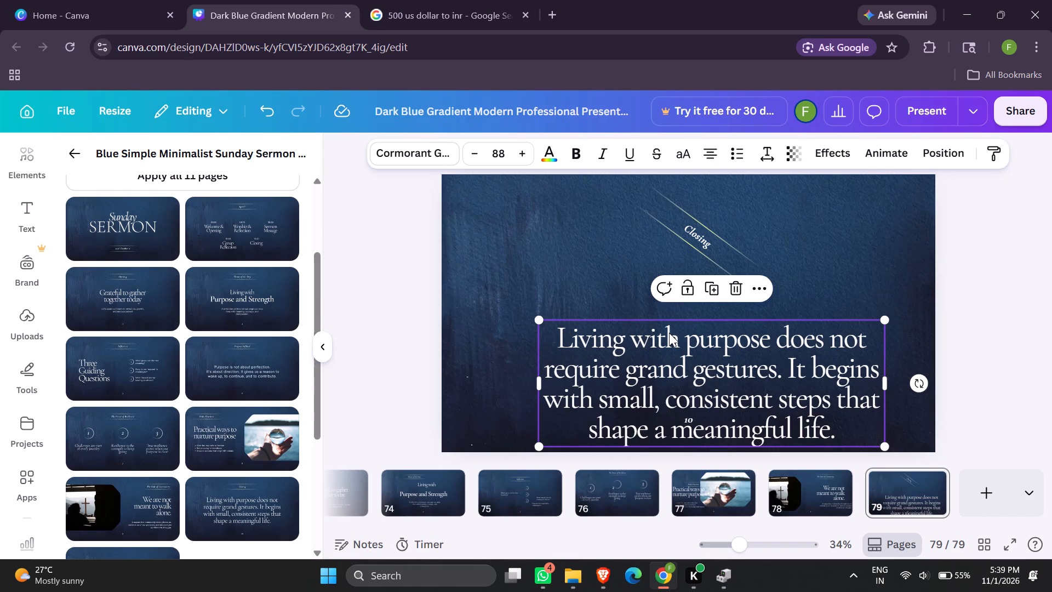
Move the "Living with purpose" quote block slightly lower on the slide so its last line runs past the bottom edge.
drag(669, 333, 603, 322)
drag(603, 322, 685, 333)
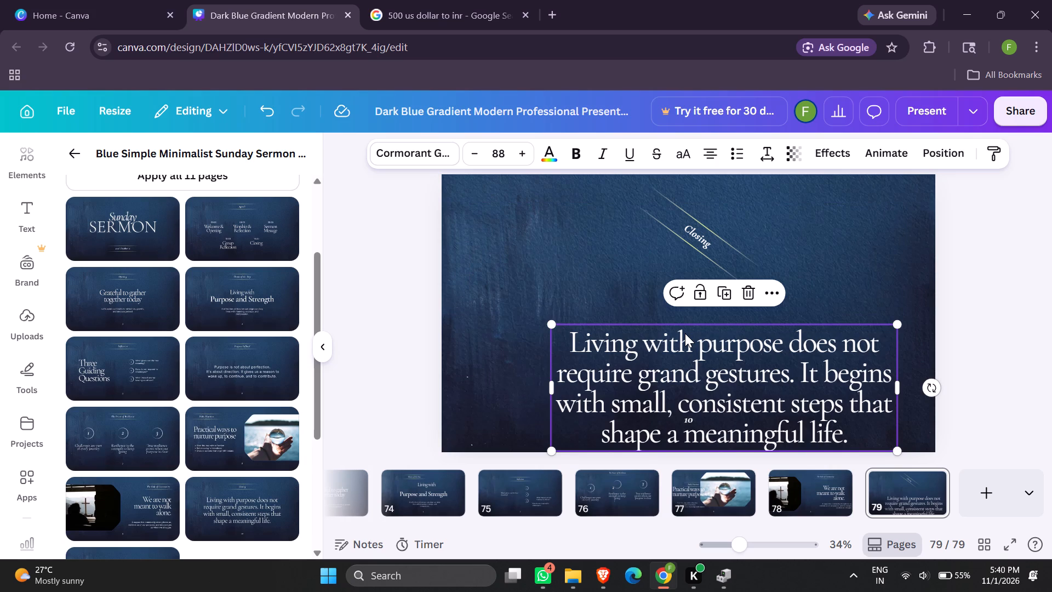
drag(685, 333, 681, 351)
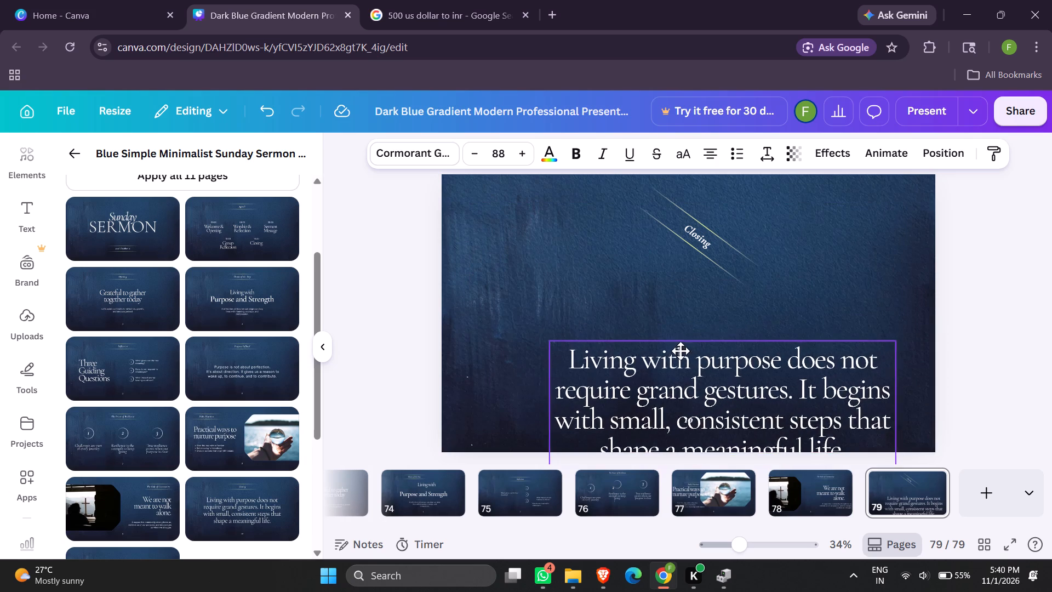
drag(681, 351, 679, 351)
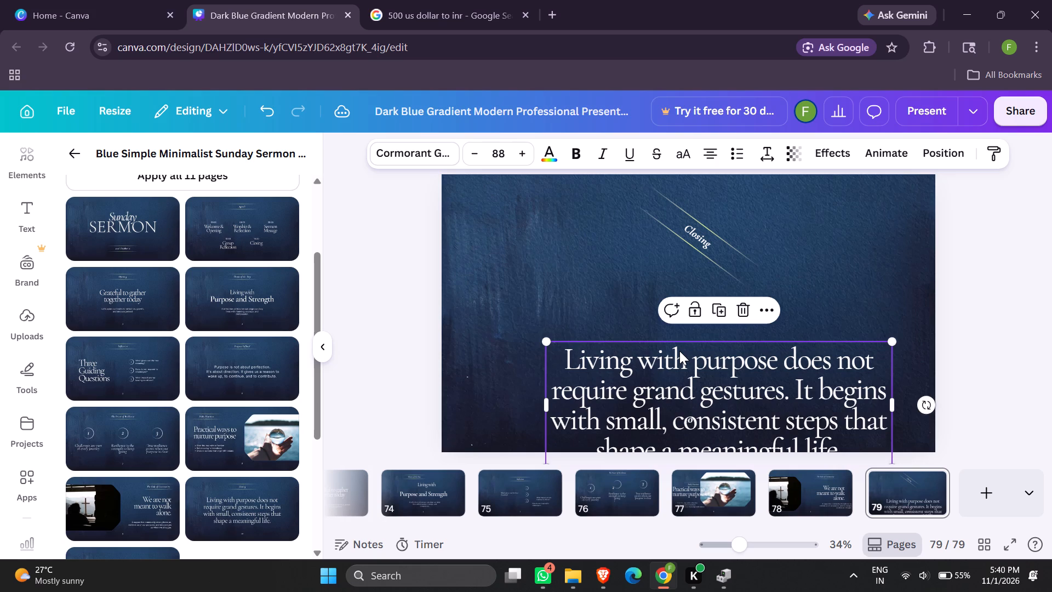
click(679, 351)
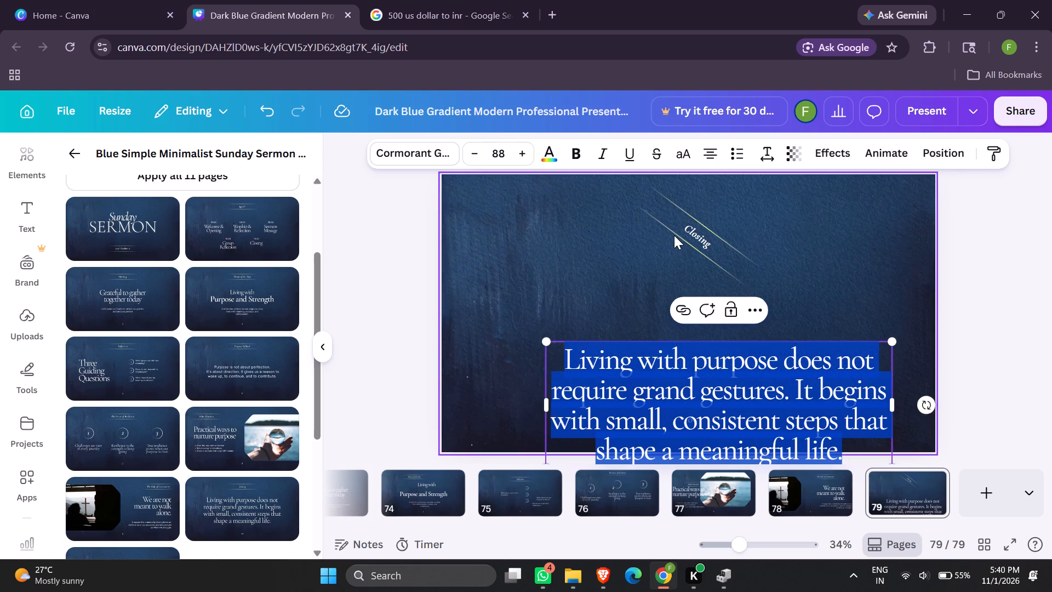
Move the tilted "Closing" heading together with its two lines left, keeping it near the slide's top edge.
drag(674, 235, 708, 220)
drag(684, 235, 618, 234)
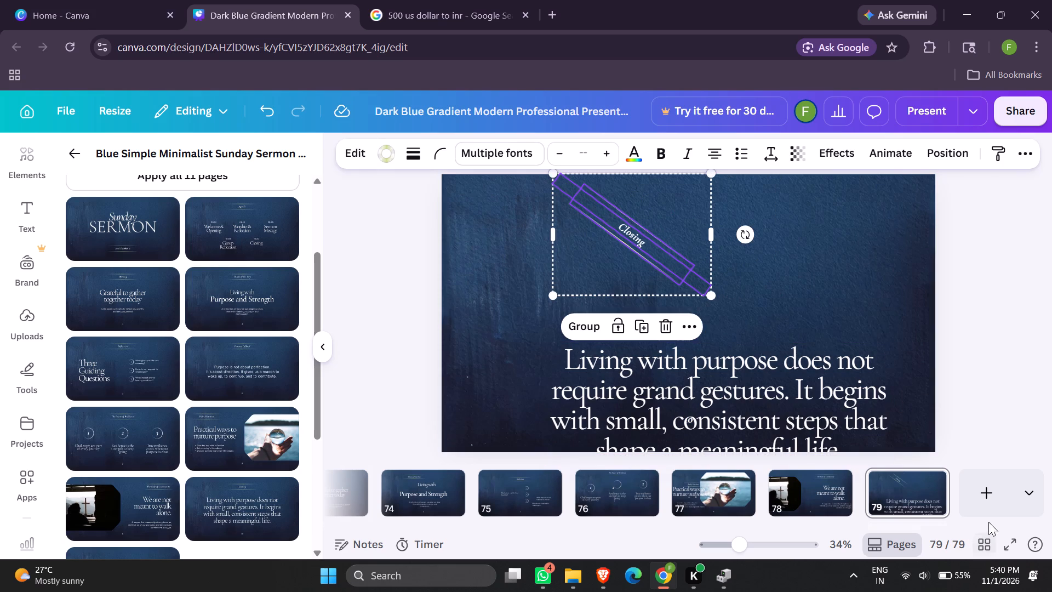
Add a new page 80 and apply the "The END" page of the Sunday Sermon template to it.
click(973, 473)
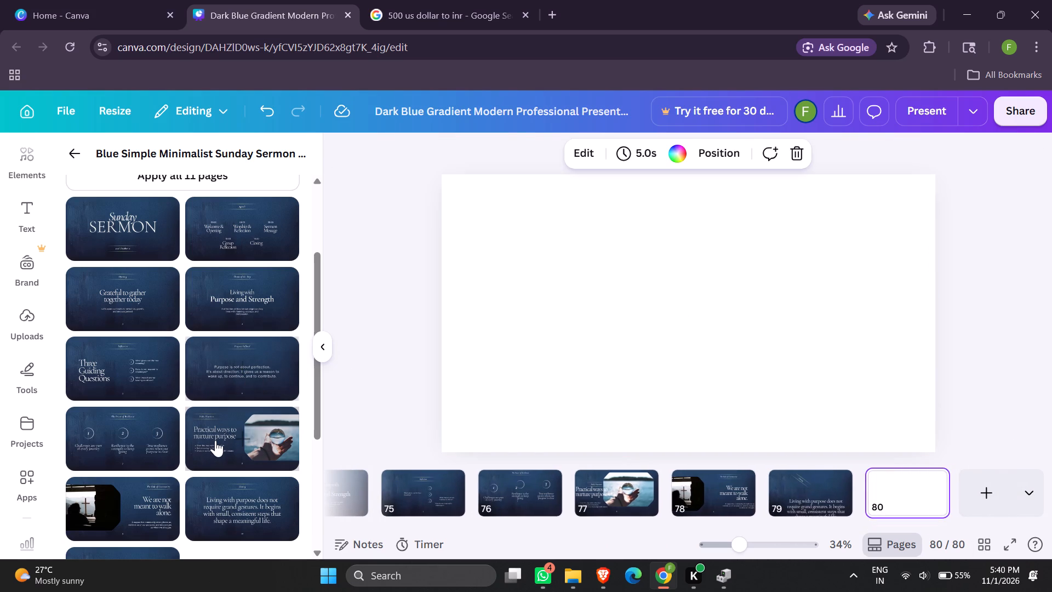
scroll(215, 440, down, 3)
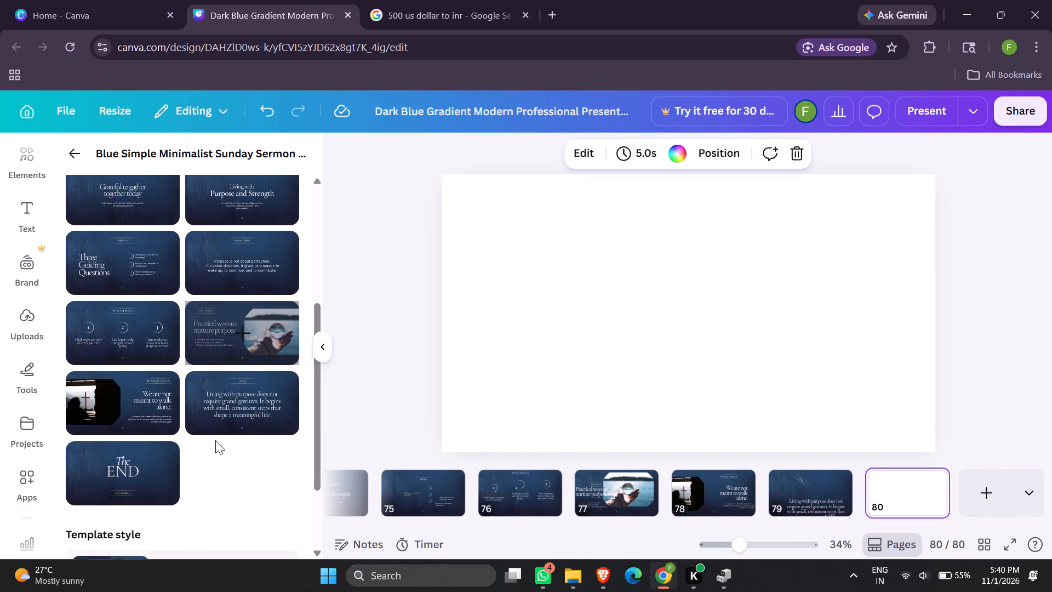
click(140, 468)
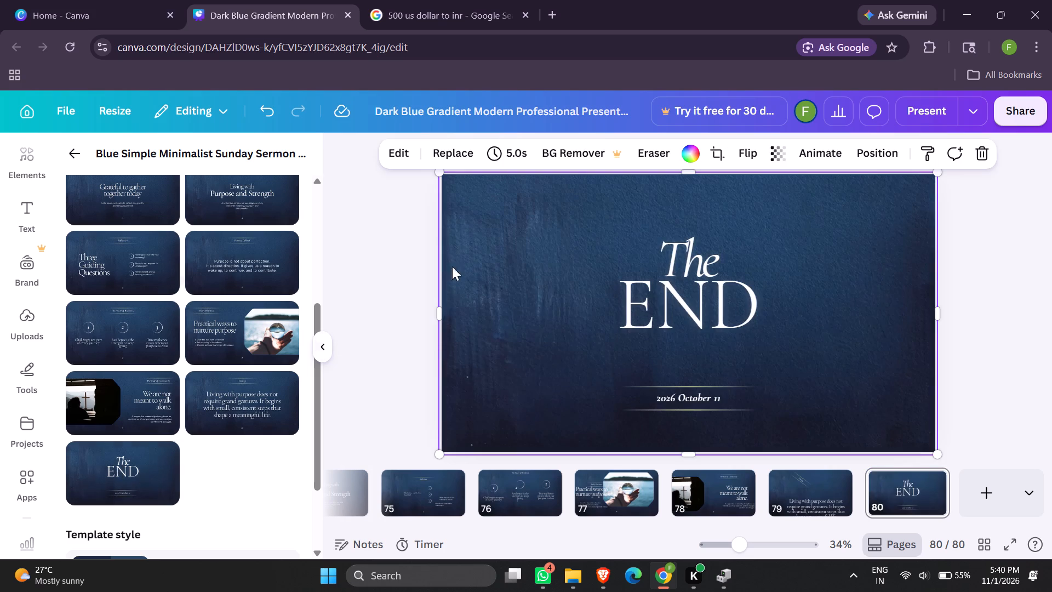
Shift the "The" and "END" title texts slightly left of the slide's centre, keeping their heights.
drag(673, 229, 629, 231)
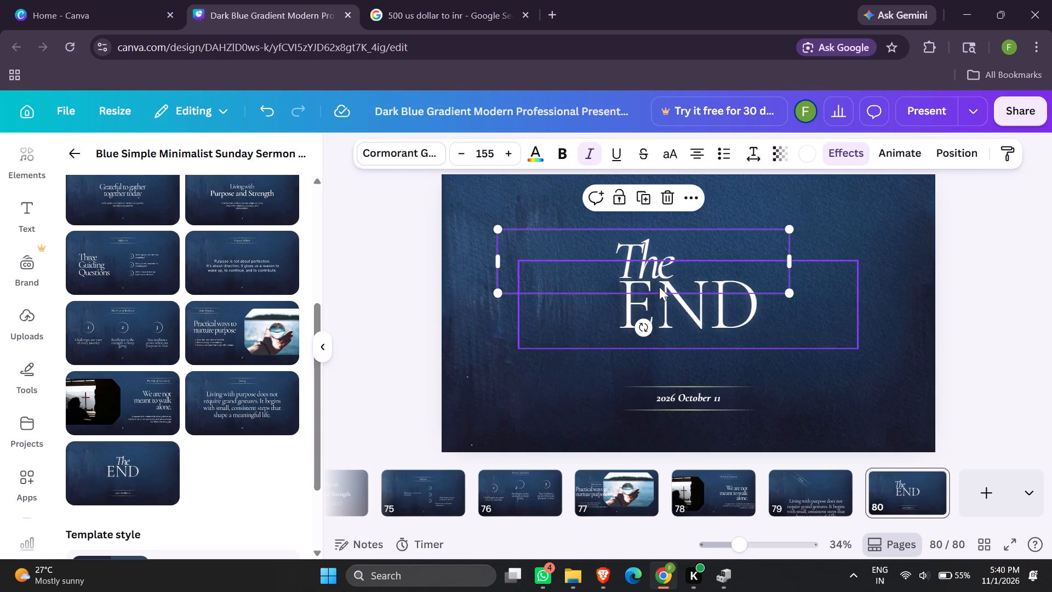
drag(660, 300, 622, 304)
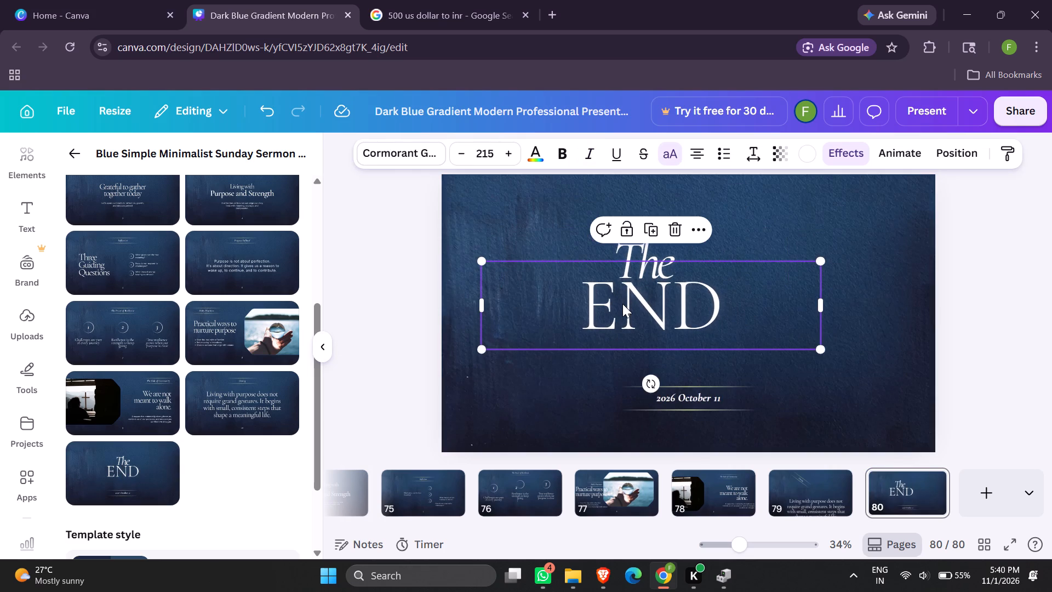
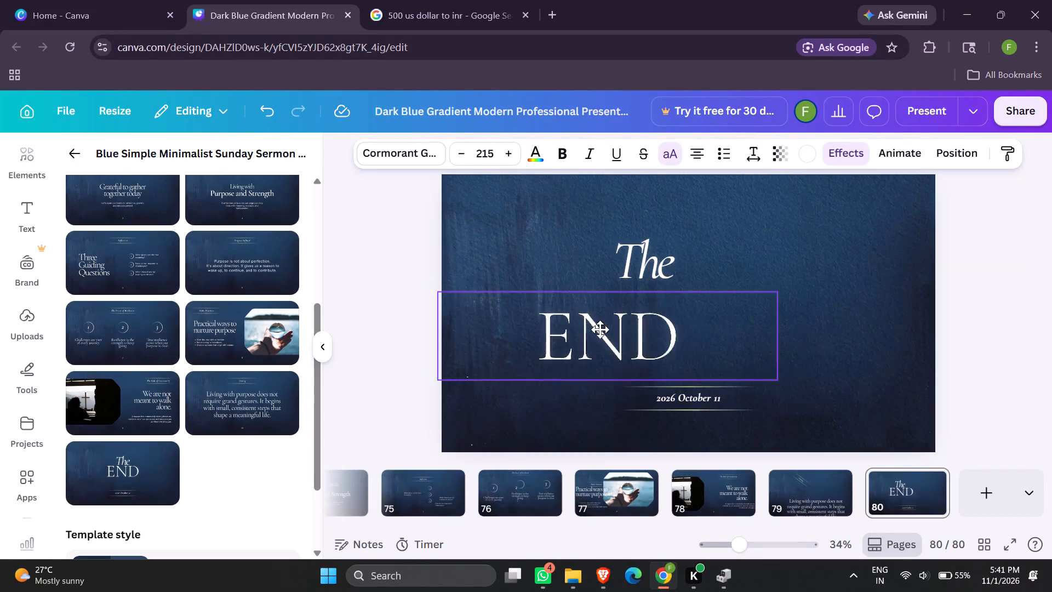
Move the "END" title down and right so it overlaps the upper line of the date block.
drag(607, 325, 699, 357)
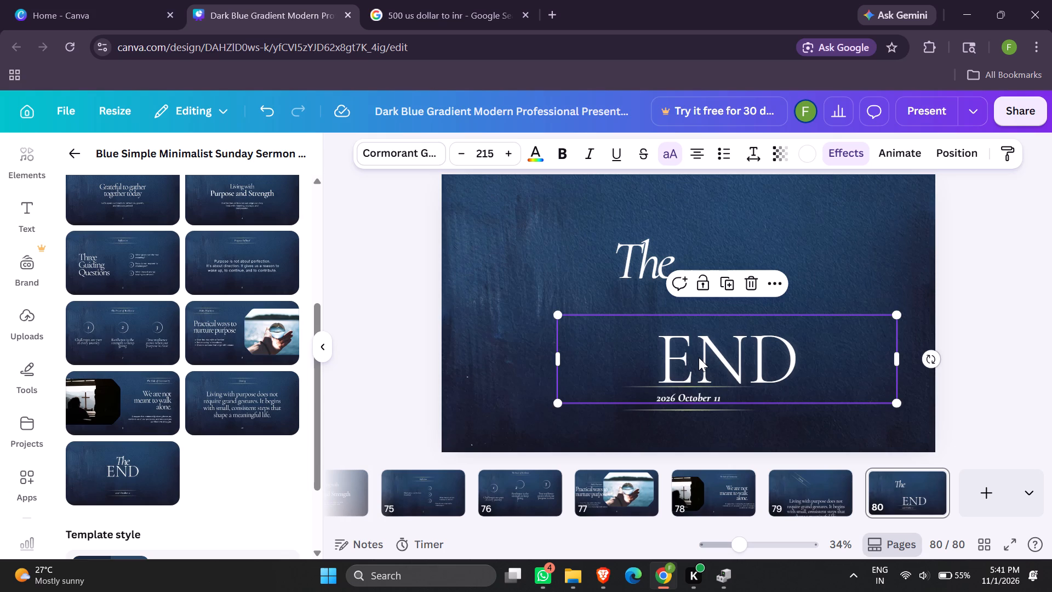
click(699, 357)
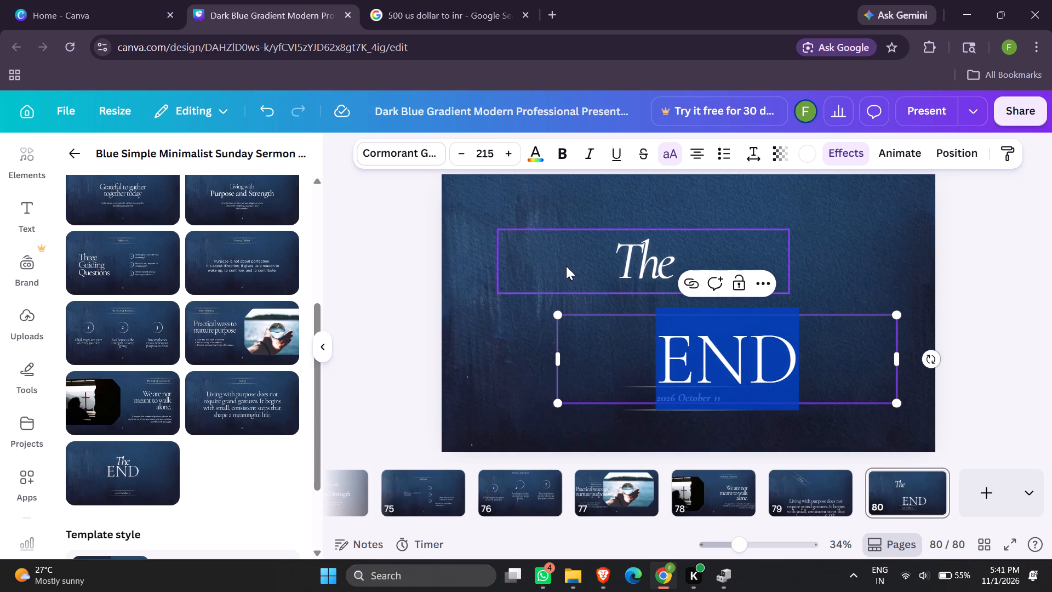
Reposition the "The" title slightly right of the slide's centre, at about its original height above "END".
drag(566, 266, 485, 225)
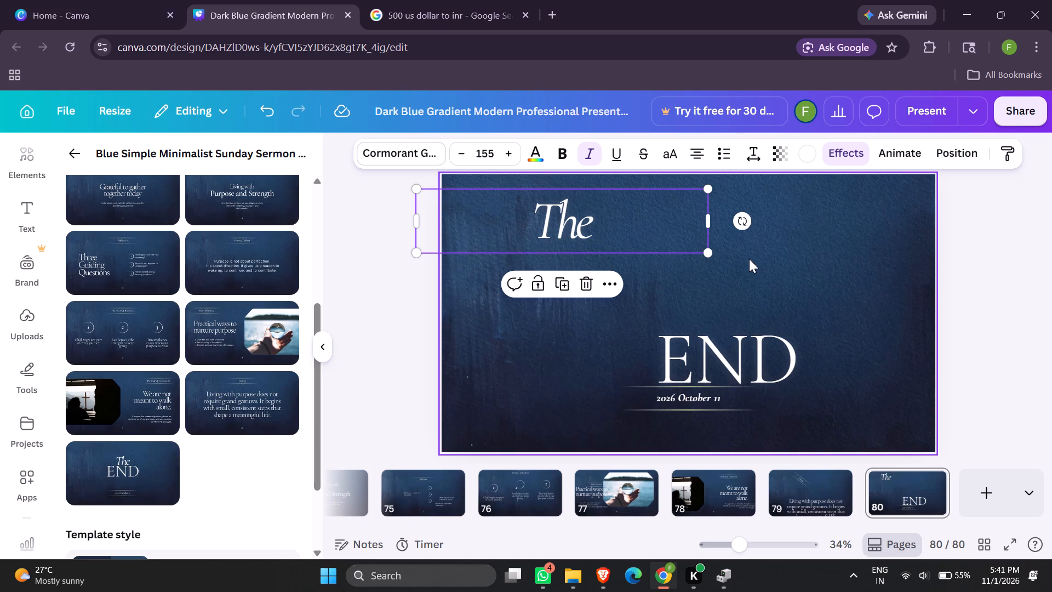
click(749, 259)
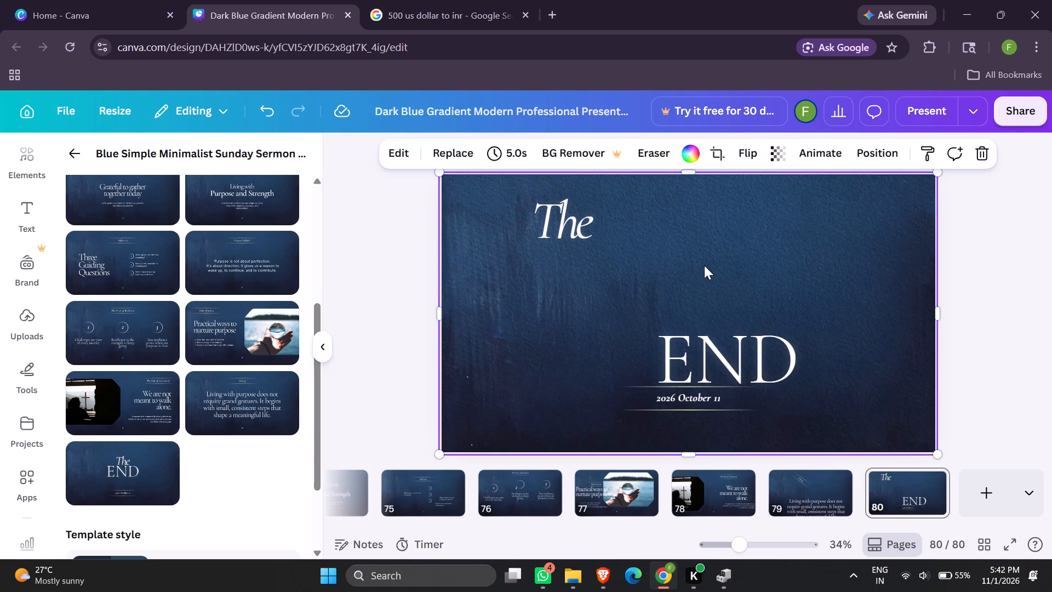
drag(615, 249, 781, 288)
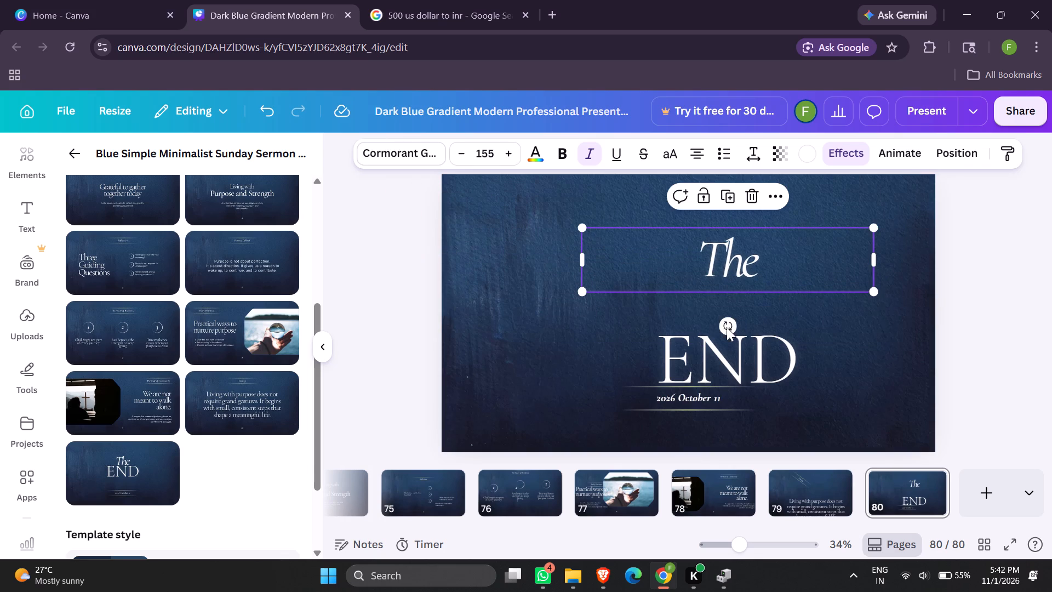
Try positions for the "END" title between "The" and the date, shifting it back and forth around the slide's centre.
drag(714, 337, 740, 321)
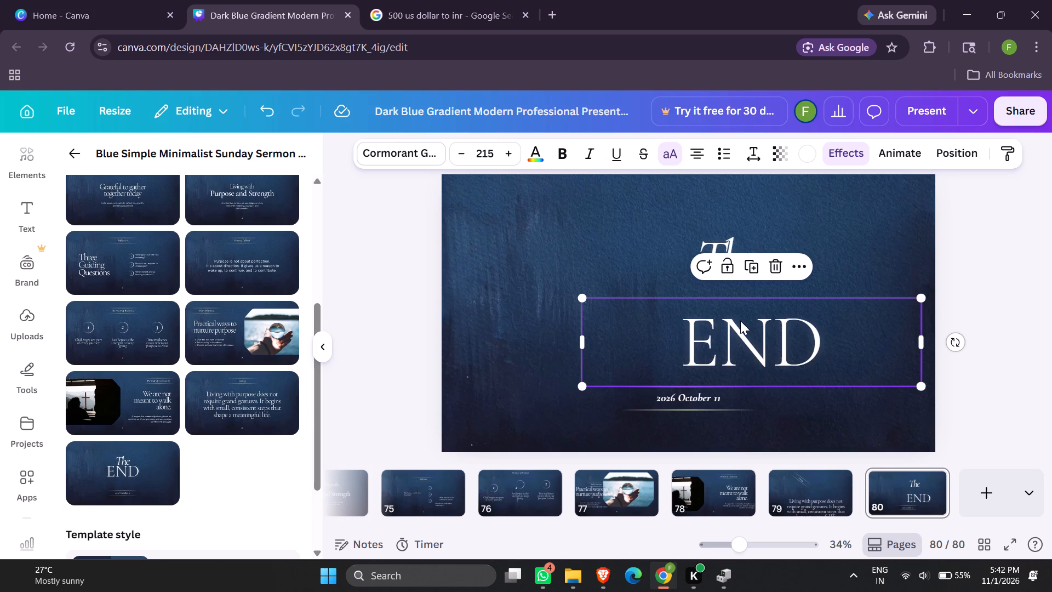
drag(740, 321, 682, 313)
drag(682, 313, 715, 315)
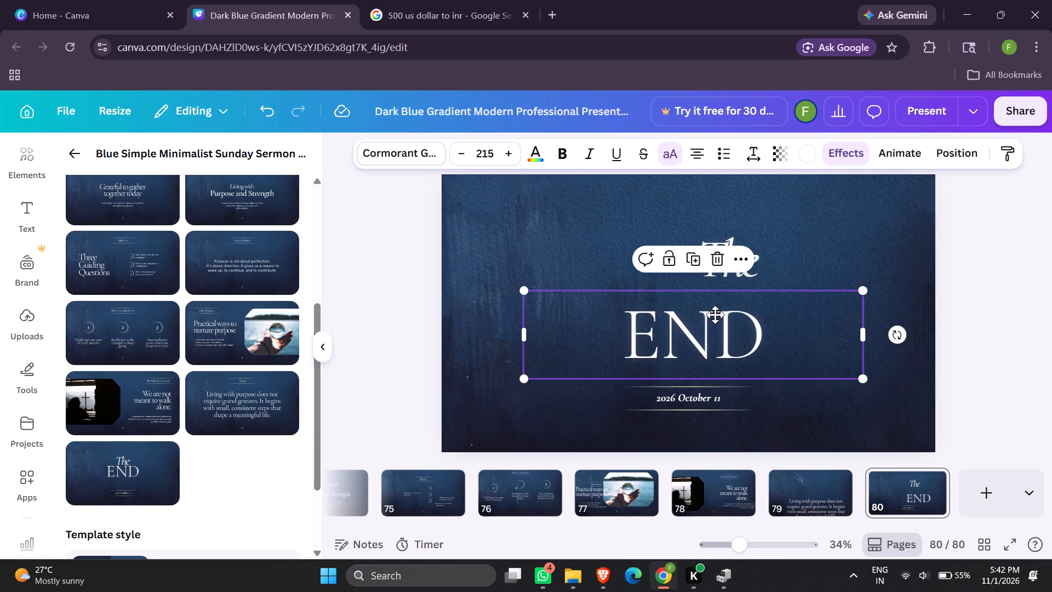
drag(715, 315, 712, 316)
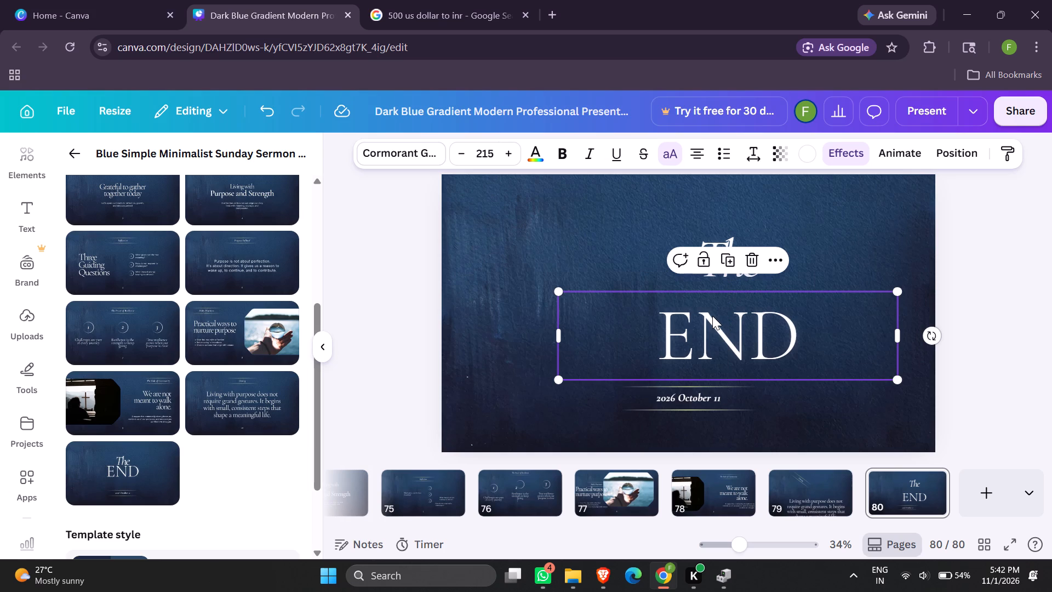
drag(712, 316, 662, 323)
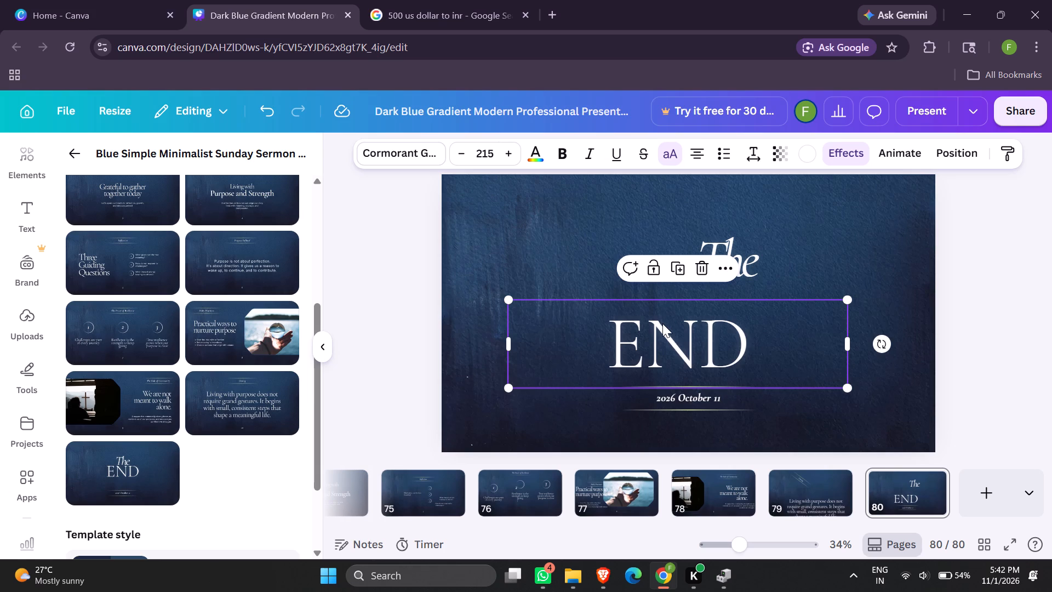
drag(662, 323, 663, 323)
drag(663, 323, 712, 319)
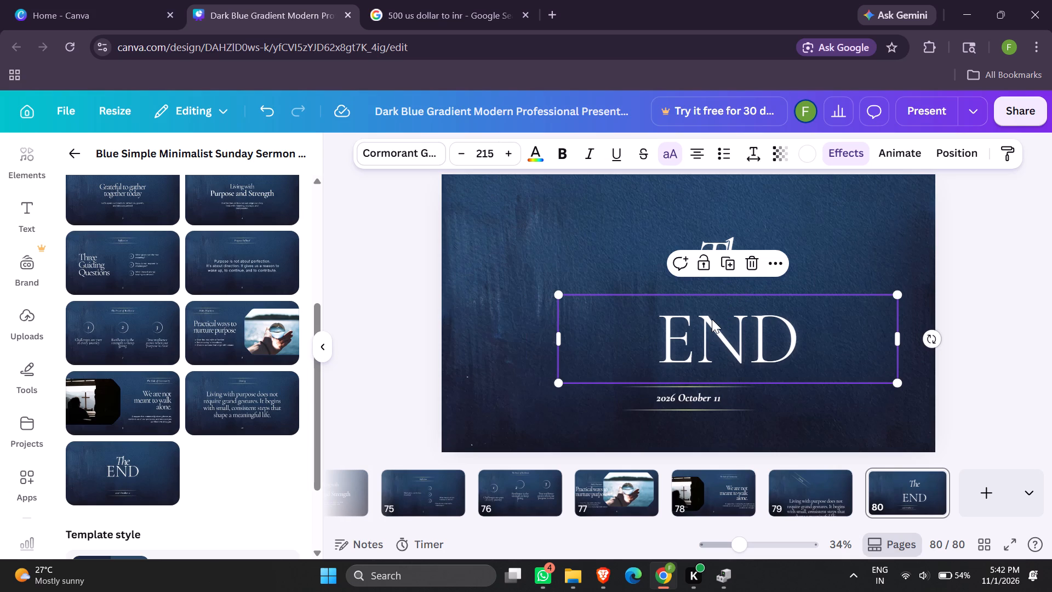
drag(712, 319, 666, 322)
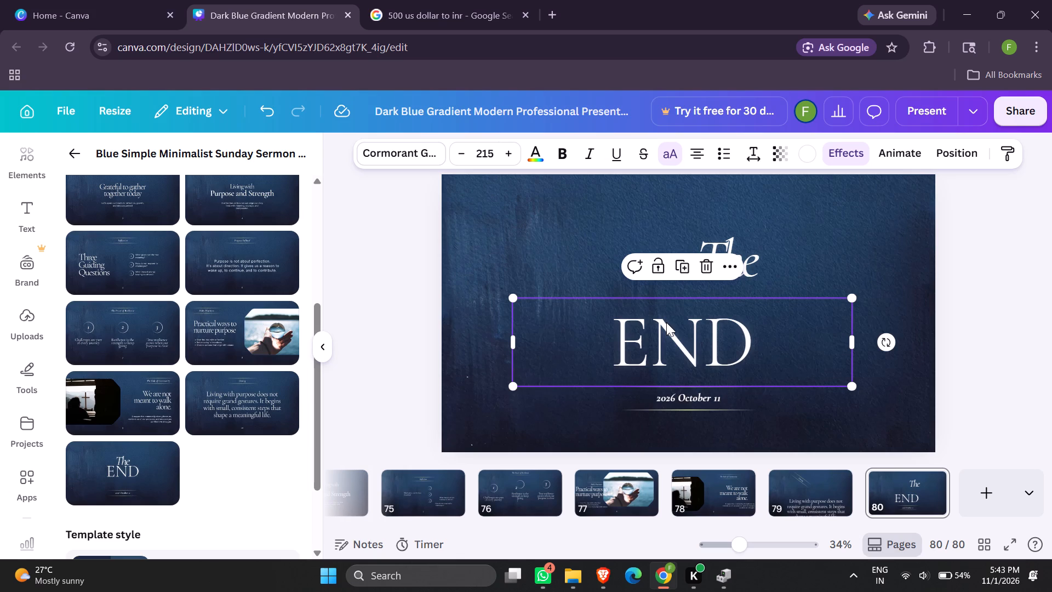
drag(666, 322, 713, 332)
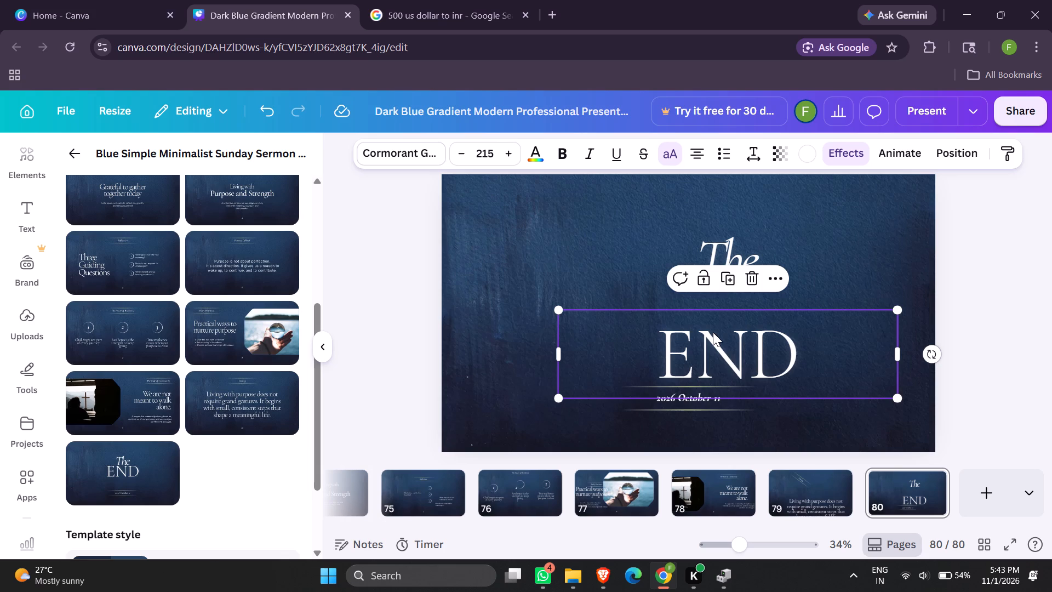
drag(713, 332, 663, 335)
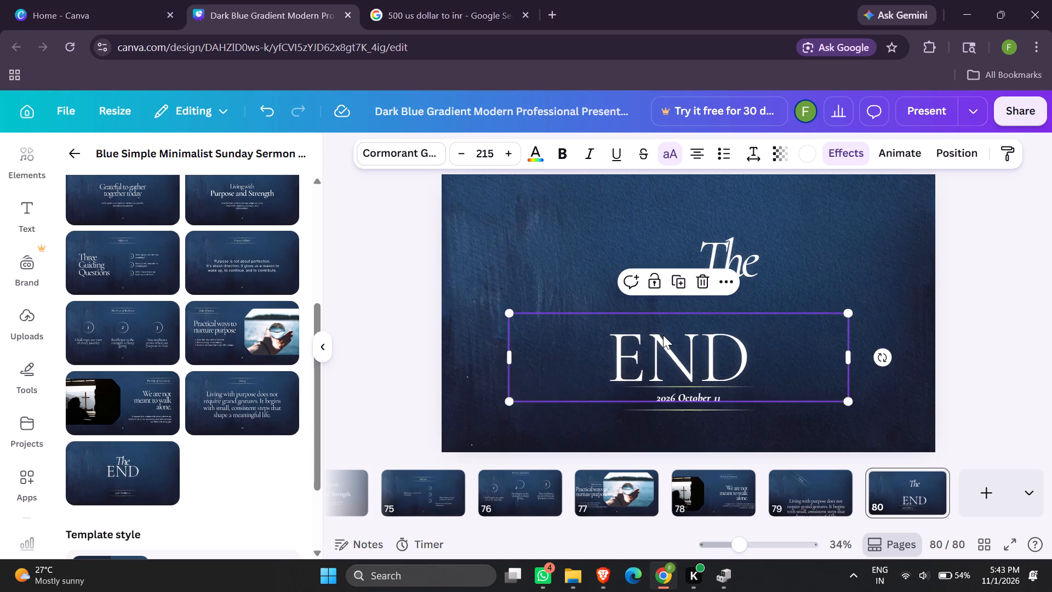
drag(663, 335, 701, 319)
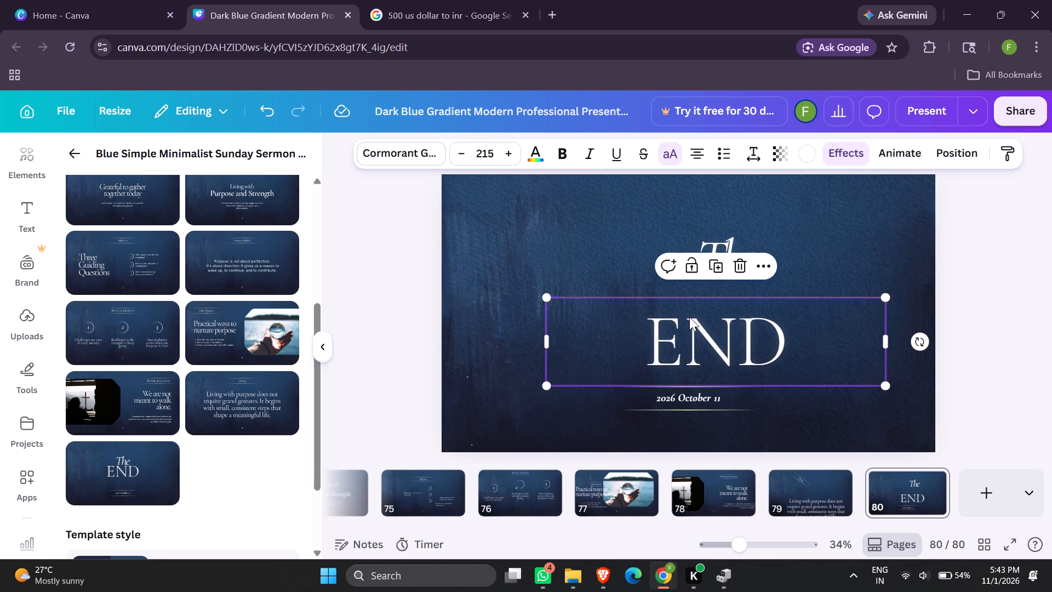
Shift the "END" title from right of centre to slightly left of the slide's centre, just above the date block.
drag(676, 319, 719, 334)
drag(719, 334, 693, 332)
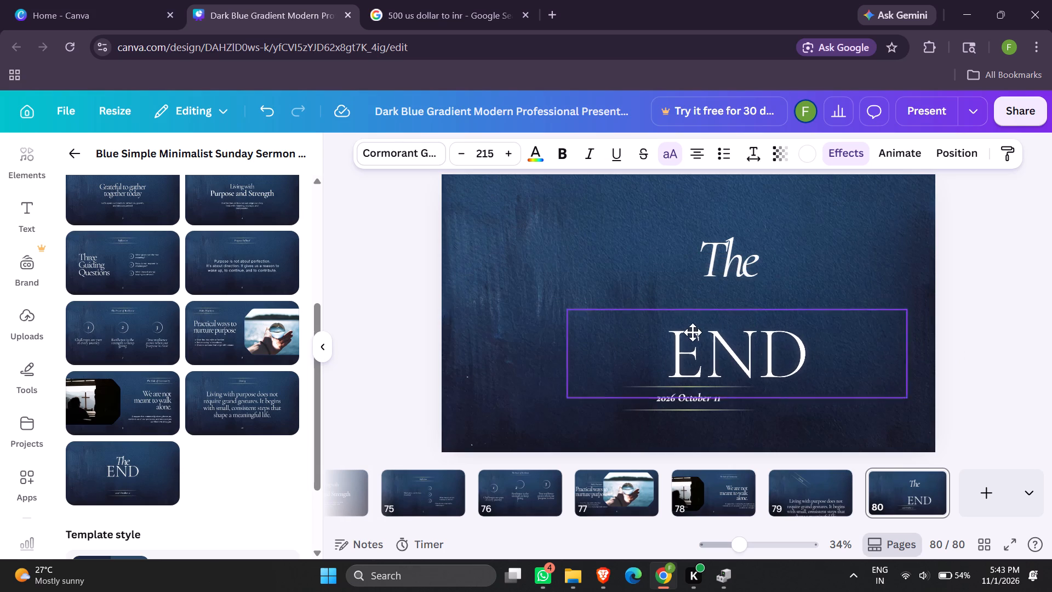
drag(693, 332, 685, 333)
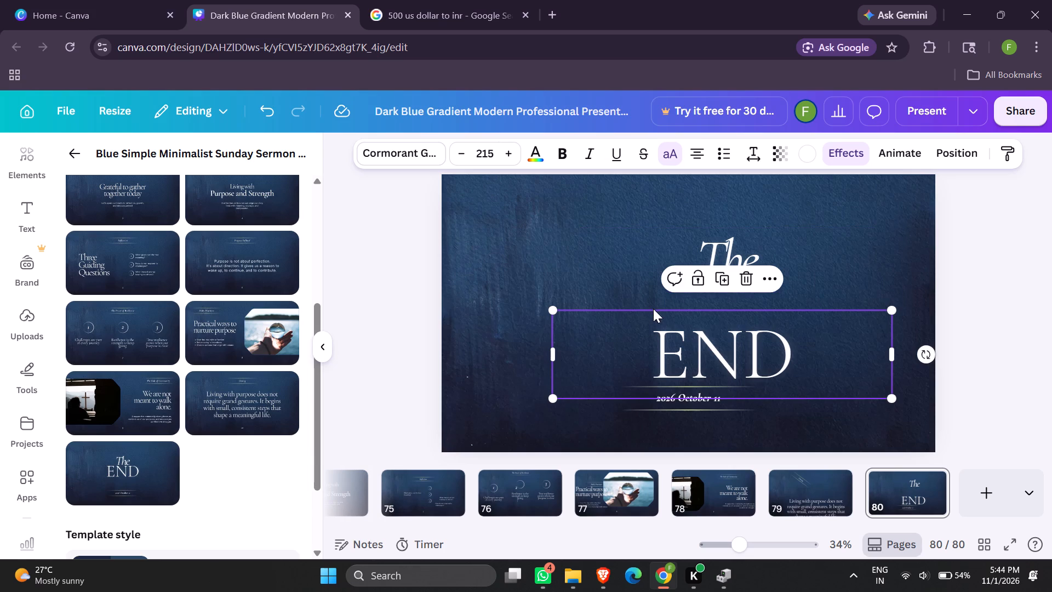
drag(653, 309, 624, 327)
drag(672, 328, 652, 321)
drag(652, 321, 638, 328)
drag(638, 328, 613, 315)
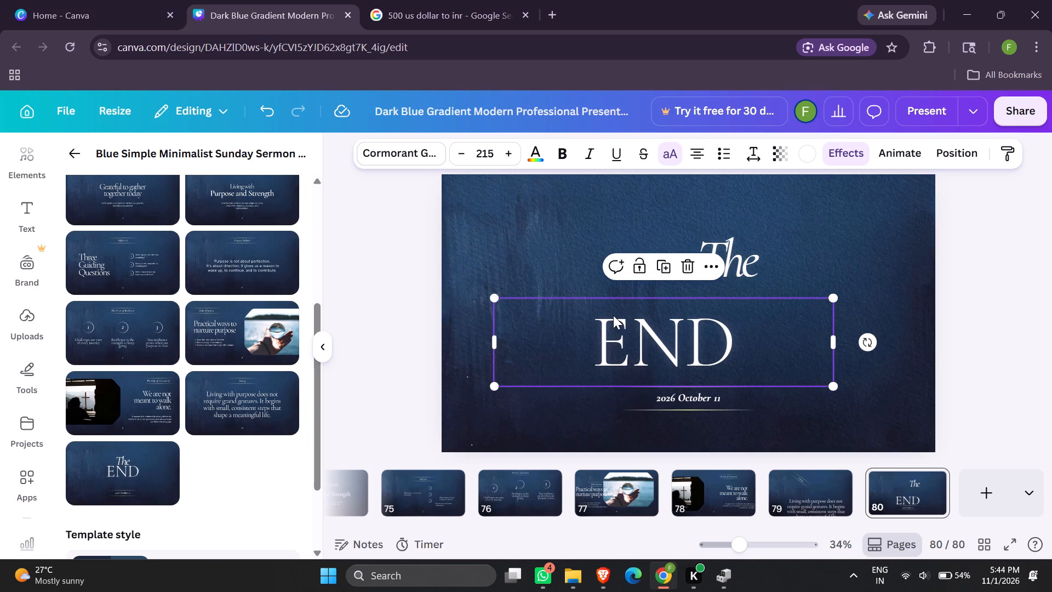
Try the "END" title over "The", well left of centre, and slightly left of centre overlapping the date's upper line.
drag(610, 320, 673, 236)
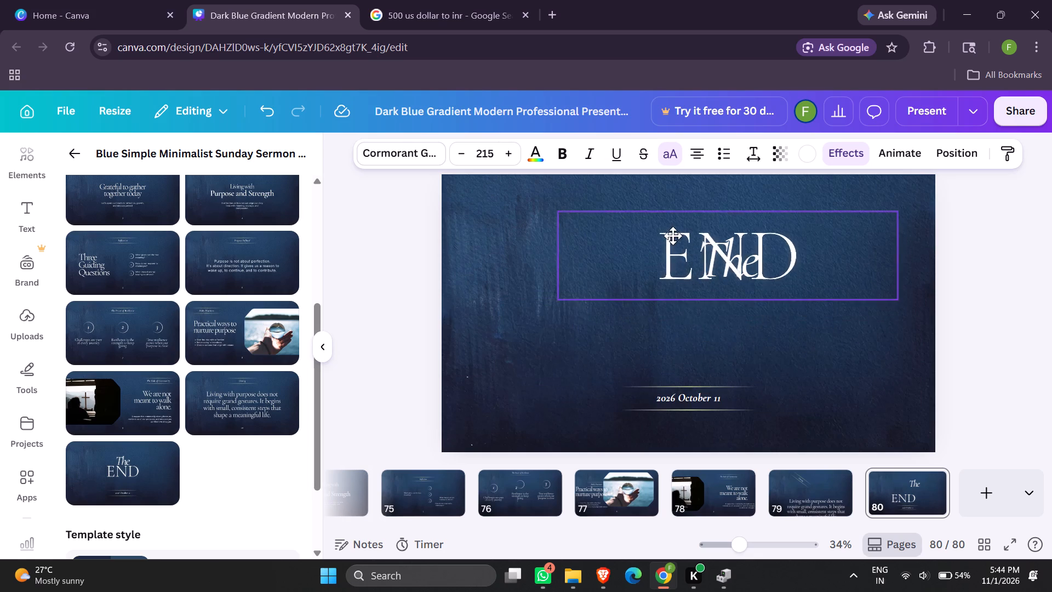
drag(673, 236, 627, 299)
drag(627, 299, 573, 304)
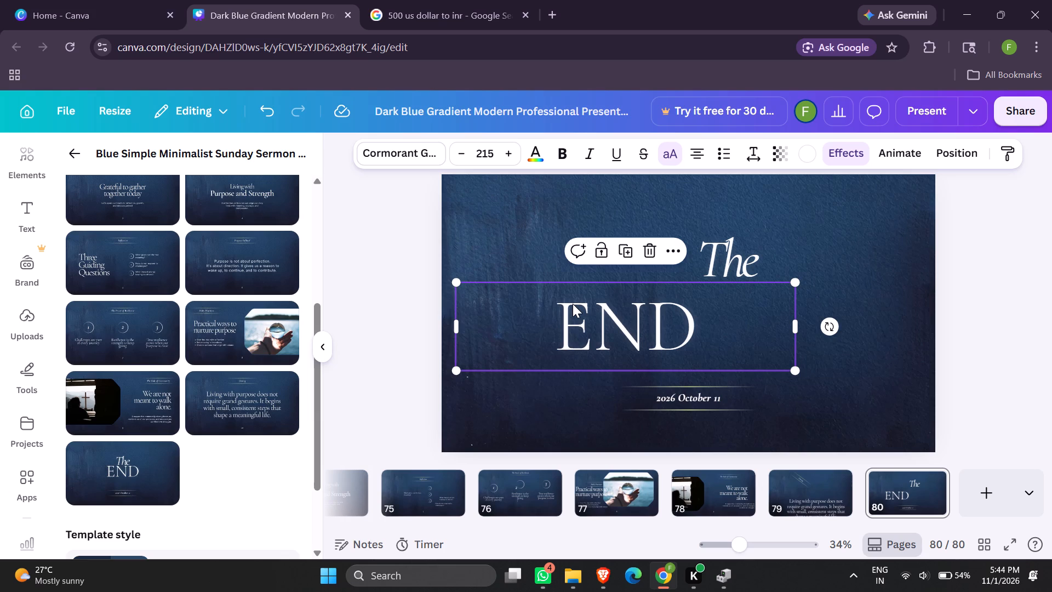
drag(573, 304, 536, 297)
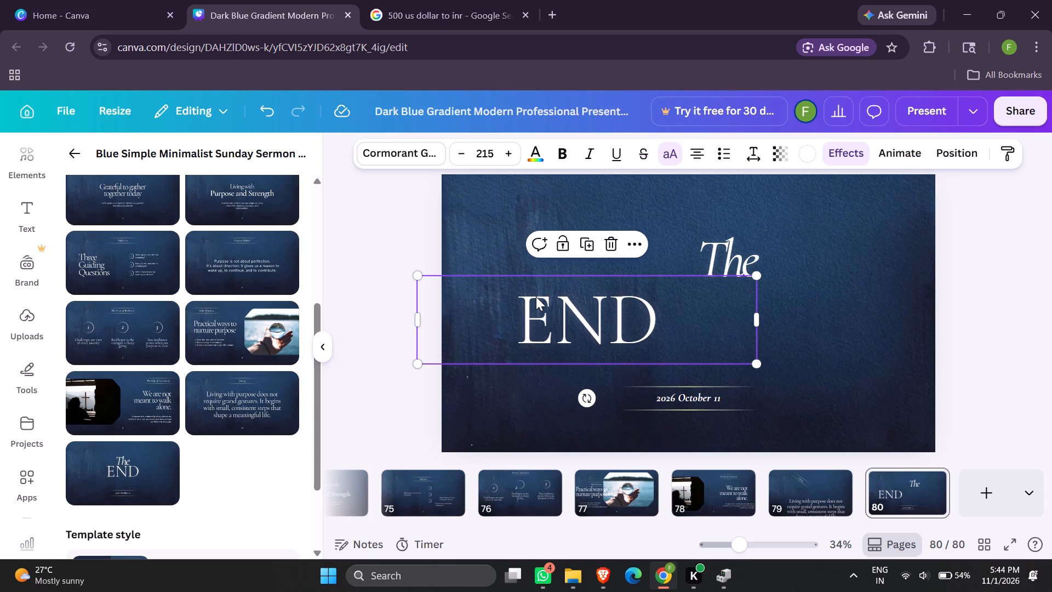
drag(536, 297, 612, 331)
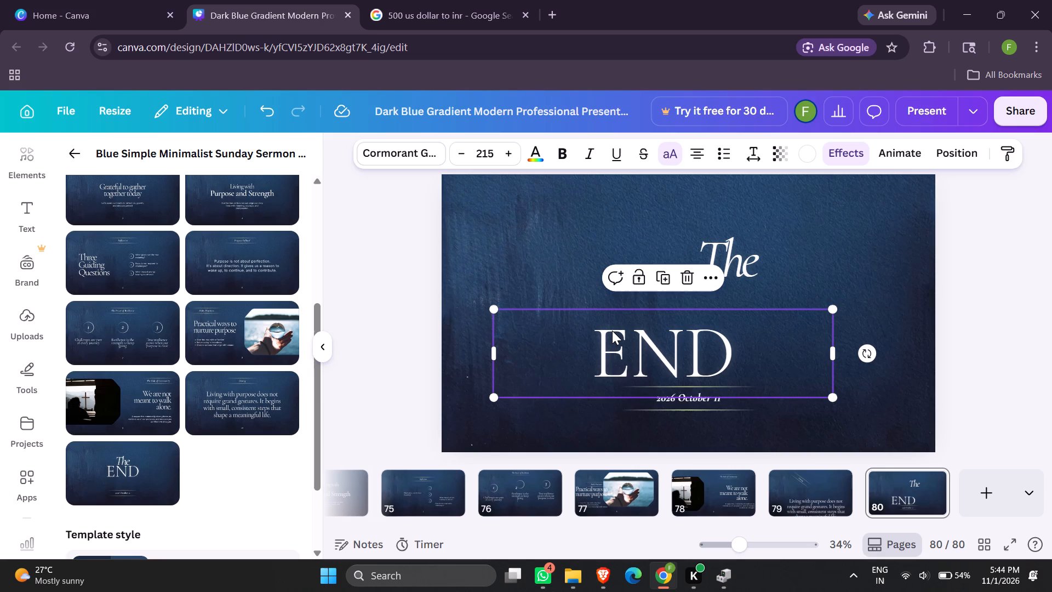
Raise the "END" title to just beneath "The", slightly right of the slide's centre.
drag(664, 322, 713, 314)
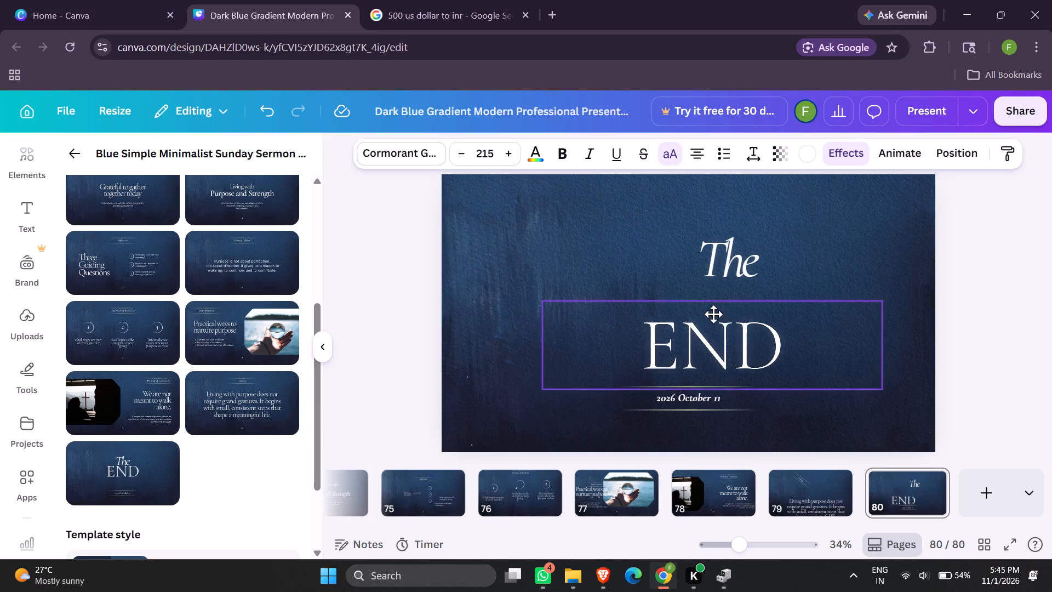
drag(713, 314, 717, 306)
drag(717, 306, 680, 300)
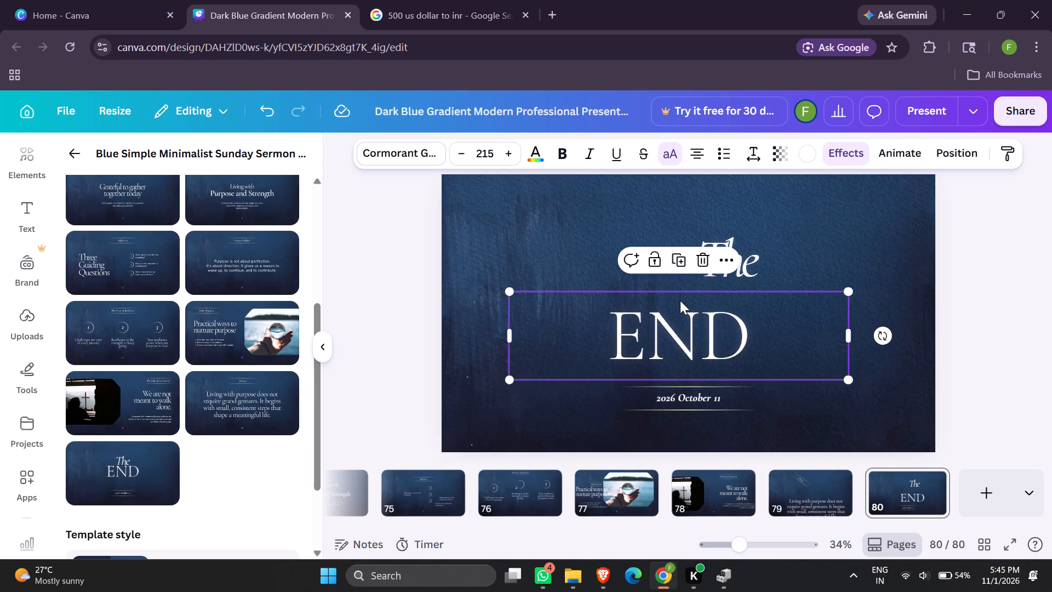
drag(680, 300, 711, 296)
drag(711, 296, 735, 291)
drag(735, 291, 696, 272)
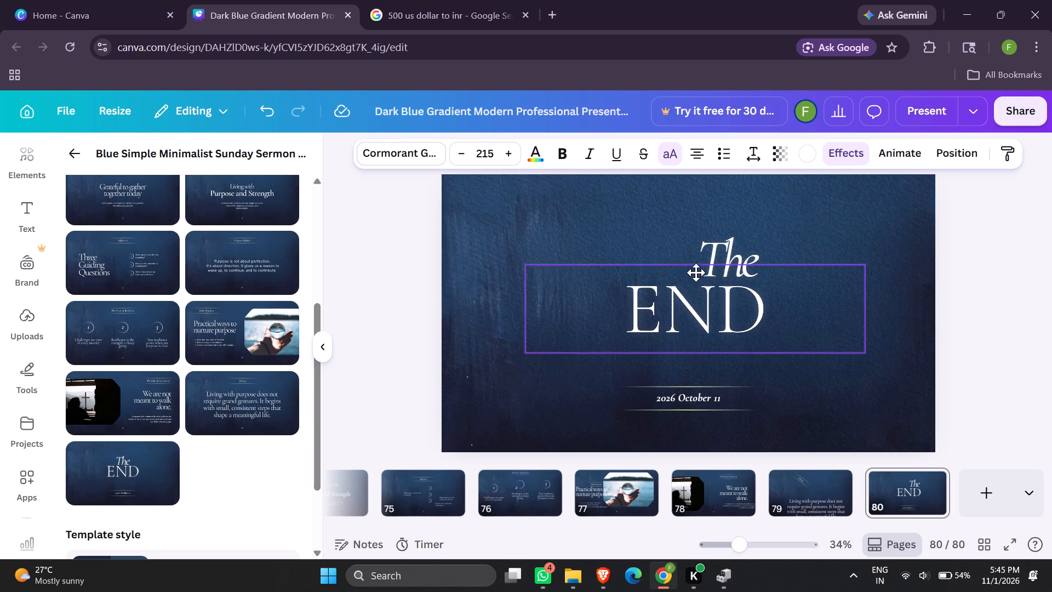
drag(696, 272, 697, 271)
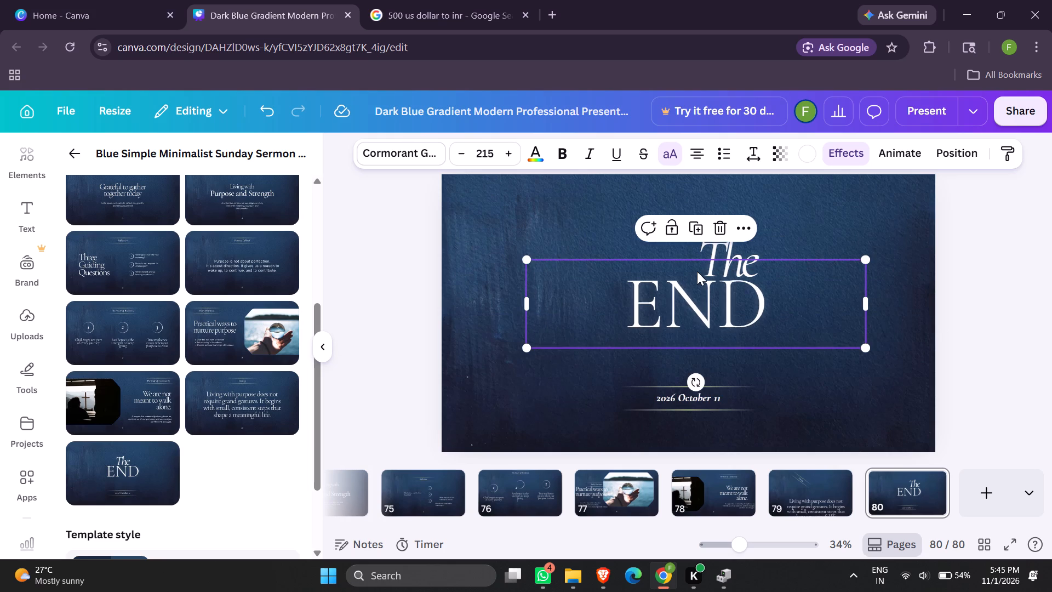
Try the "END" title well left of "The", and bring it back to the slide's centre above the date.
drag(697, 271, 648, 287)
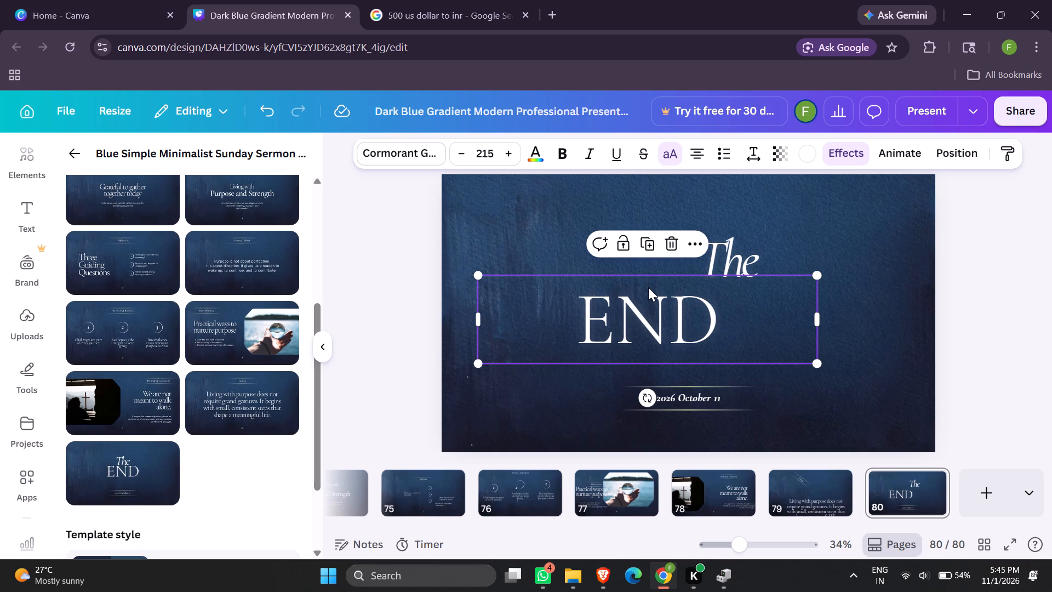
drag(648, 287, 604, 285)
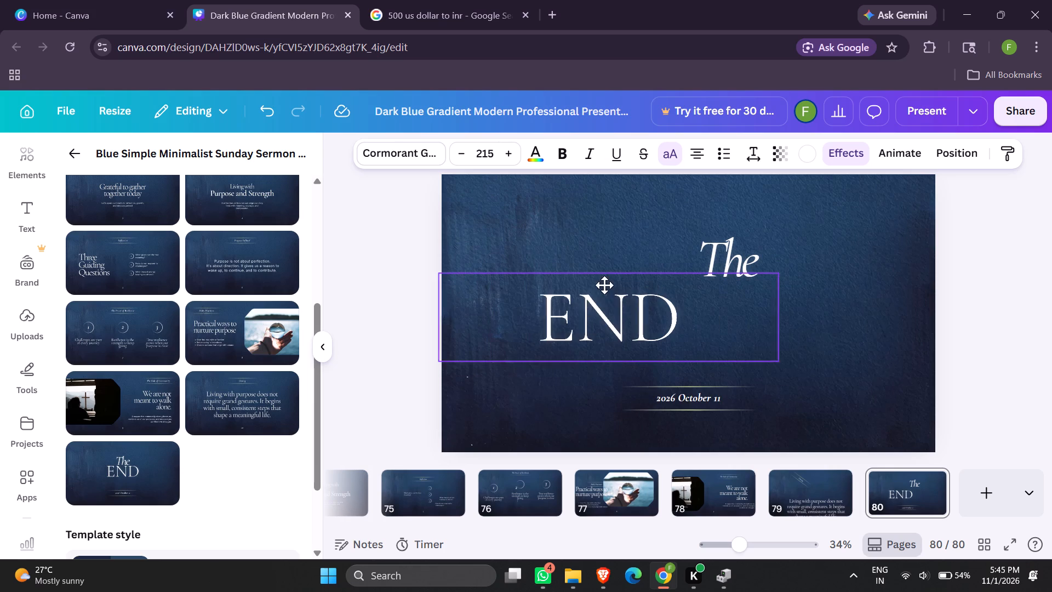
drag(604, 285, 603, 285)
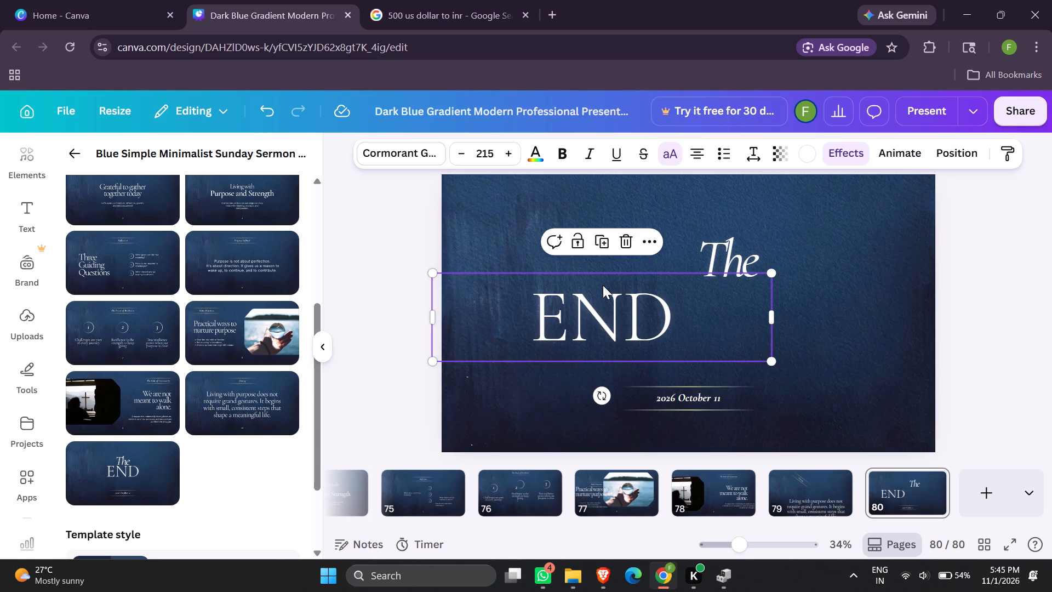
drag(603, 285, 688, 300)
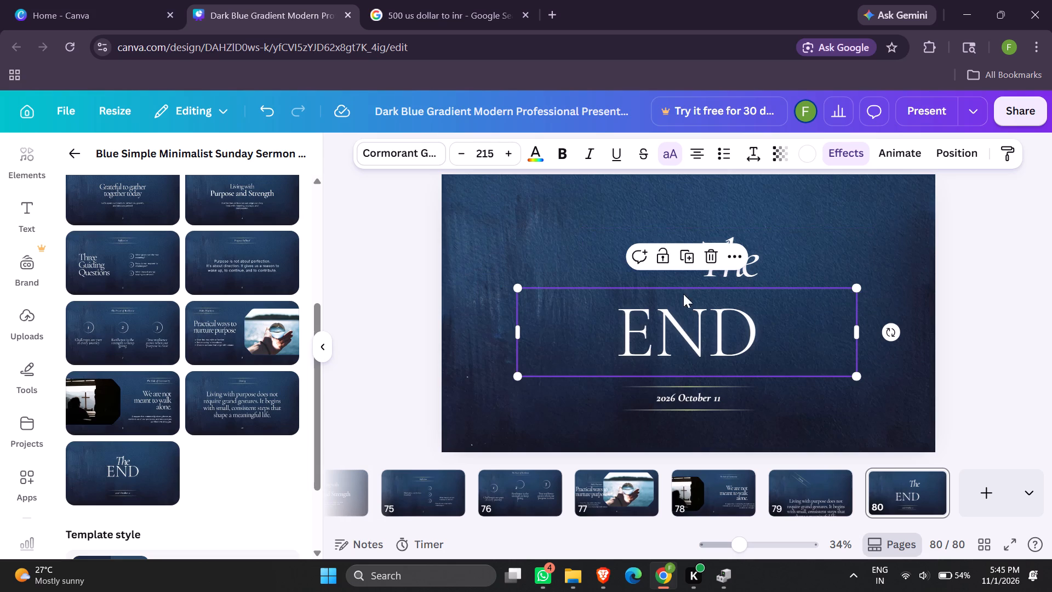
Place the "END" title slightly right of the slide's centre, directly beneath "The" and clear of the date lines.
drag(661, 319, 739, 323)
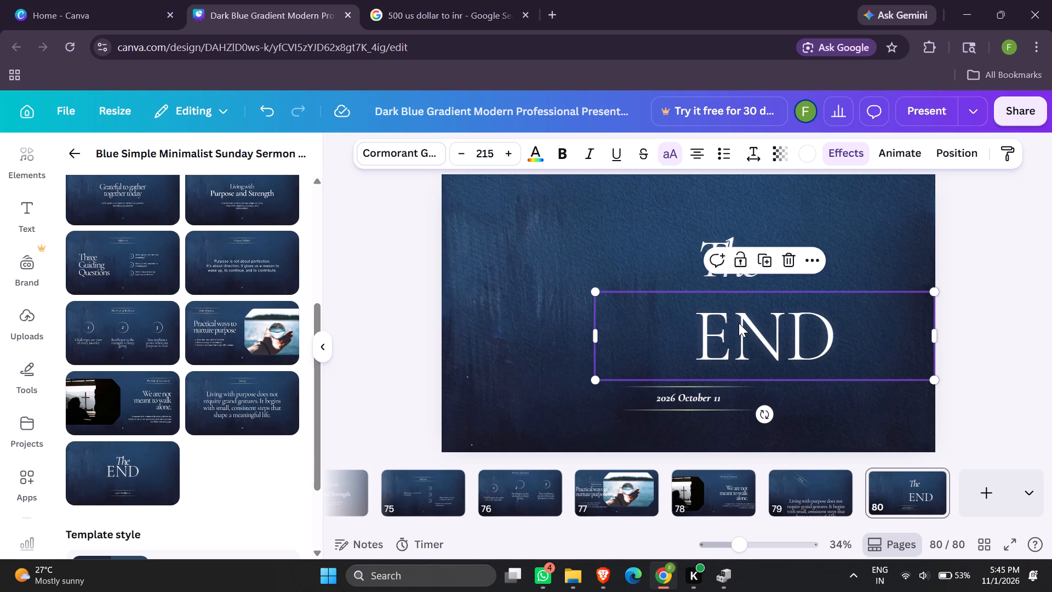
drag(739, 323, 680, 331)
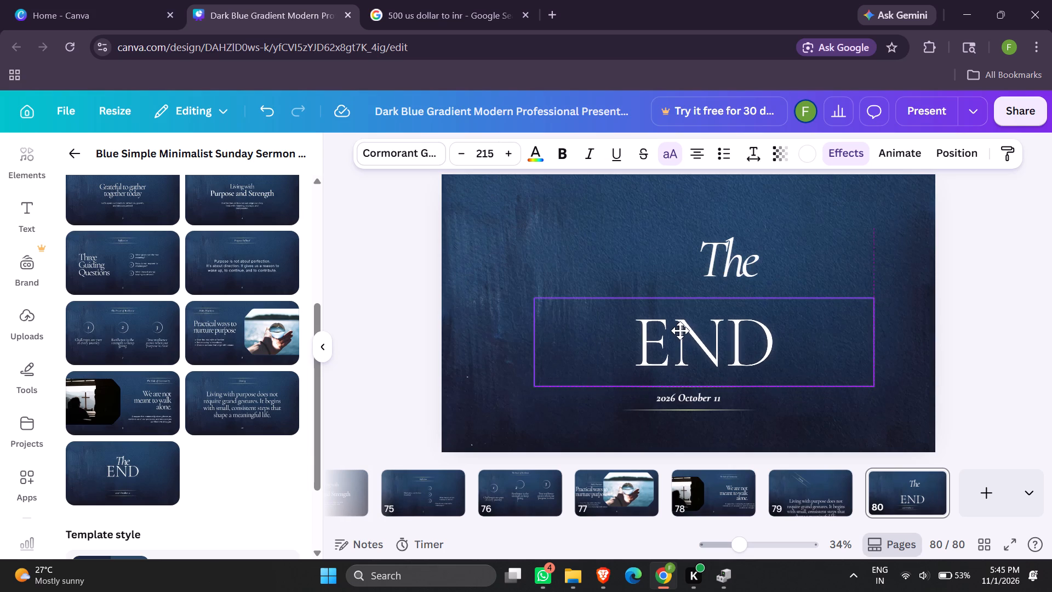
drag(680, 331, 679, 331)
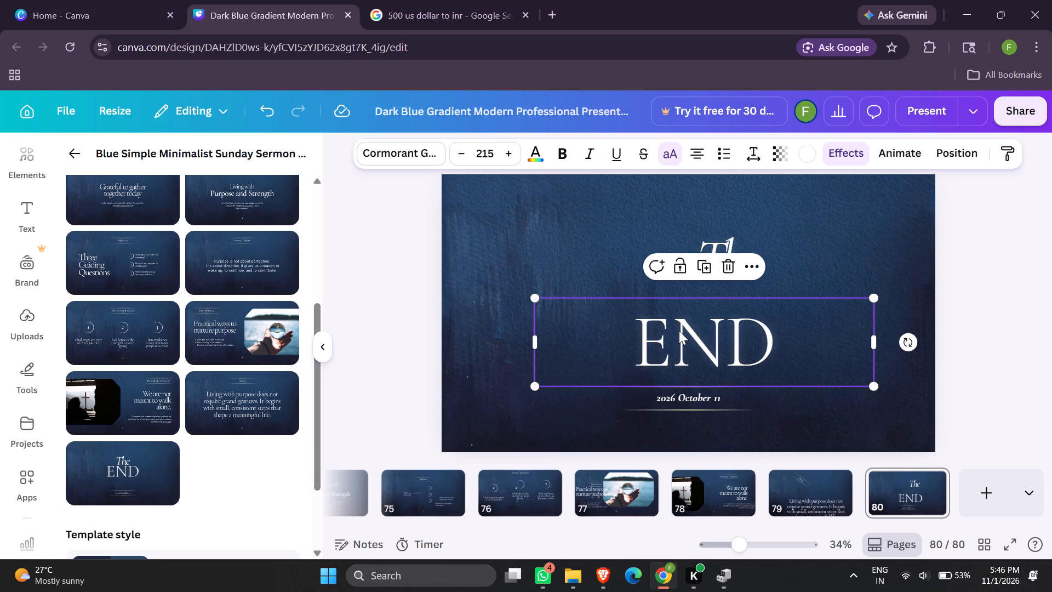
drag(679, 331, 742, 332)
drag(742, 332, 693, 317)
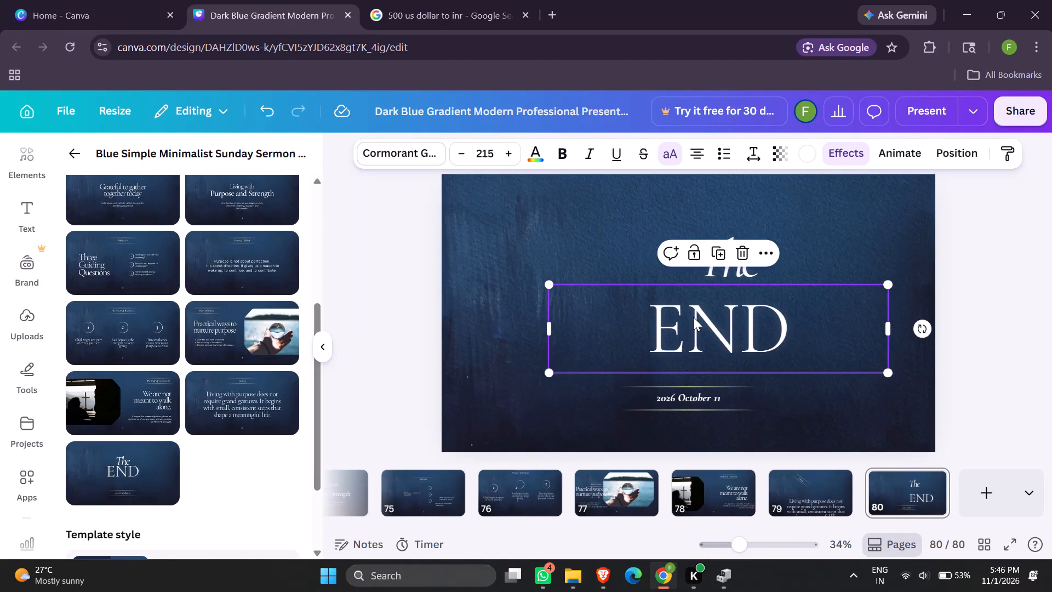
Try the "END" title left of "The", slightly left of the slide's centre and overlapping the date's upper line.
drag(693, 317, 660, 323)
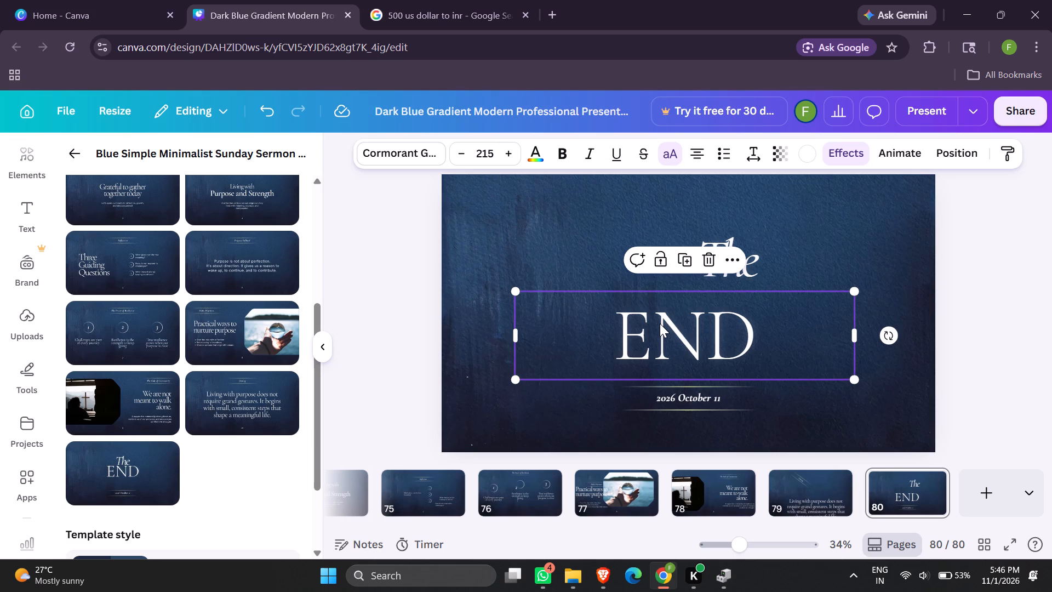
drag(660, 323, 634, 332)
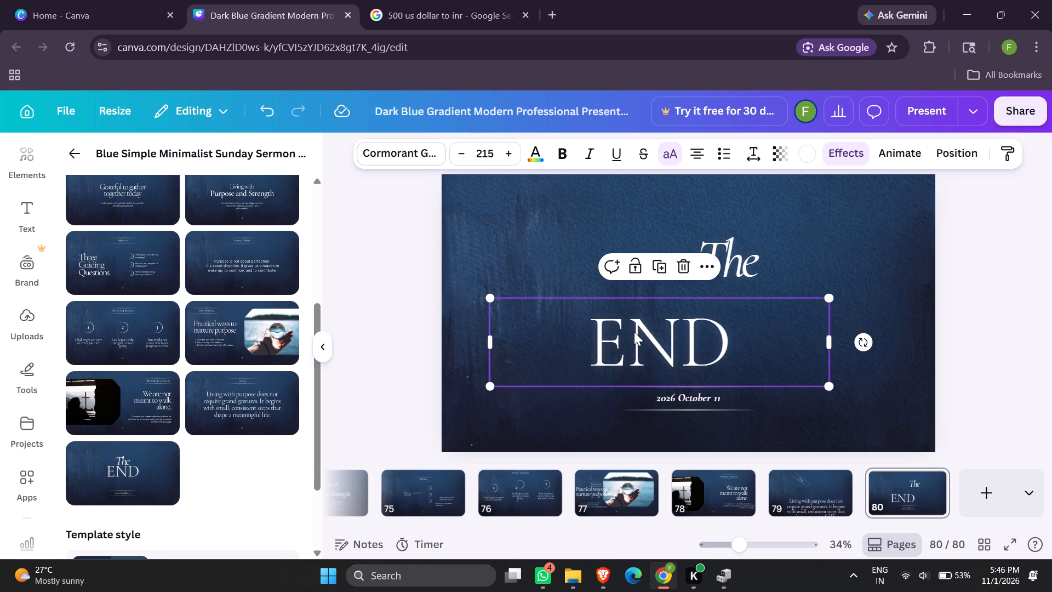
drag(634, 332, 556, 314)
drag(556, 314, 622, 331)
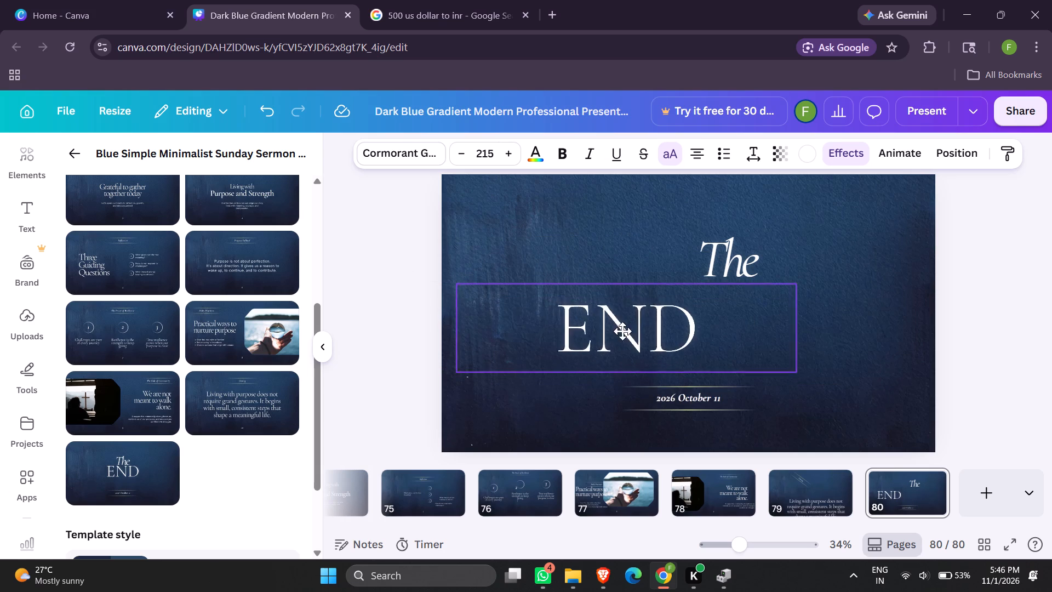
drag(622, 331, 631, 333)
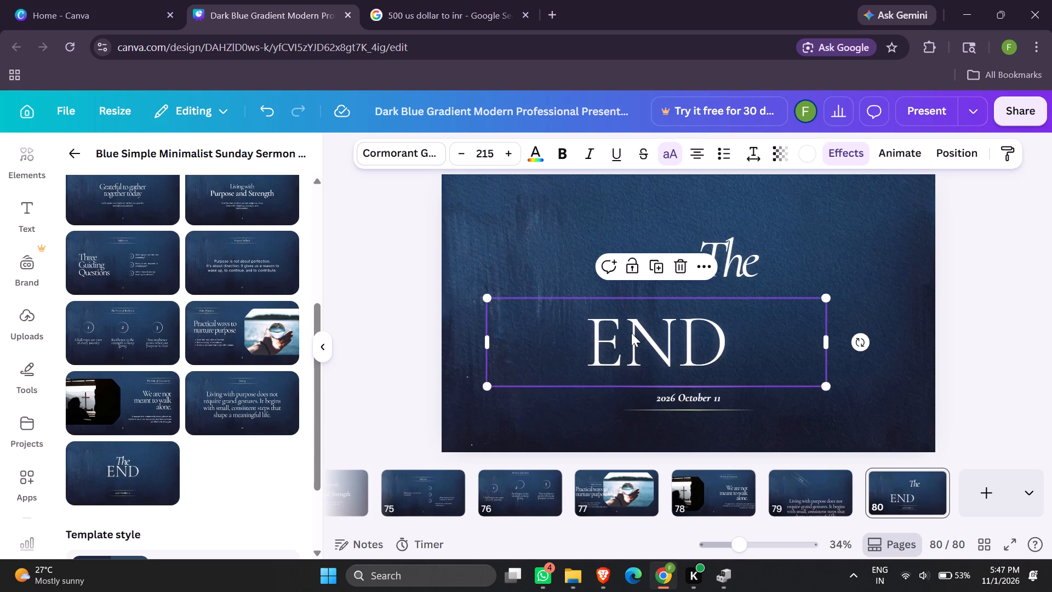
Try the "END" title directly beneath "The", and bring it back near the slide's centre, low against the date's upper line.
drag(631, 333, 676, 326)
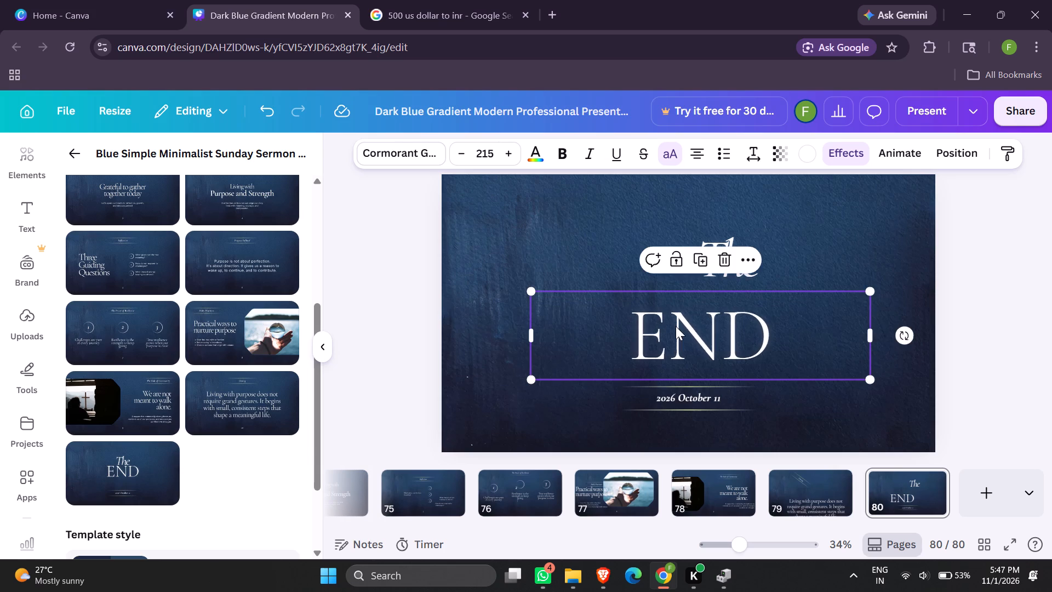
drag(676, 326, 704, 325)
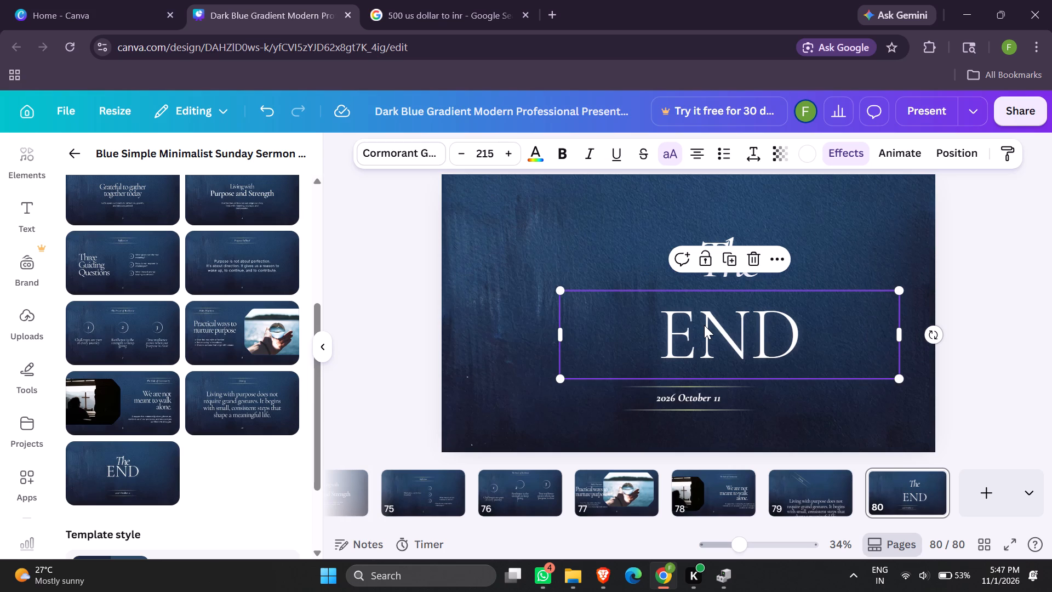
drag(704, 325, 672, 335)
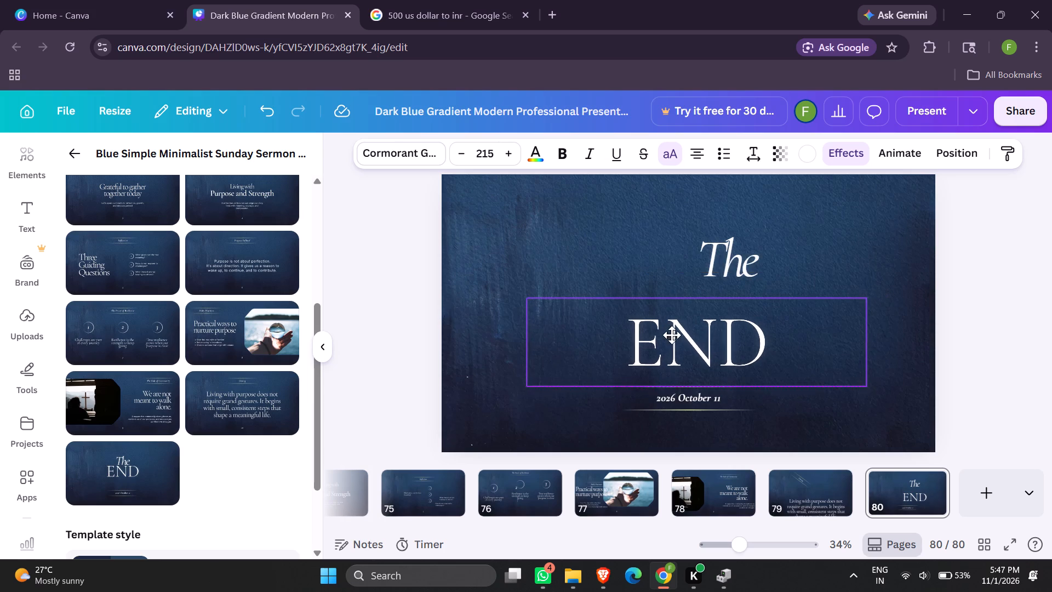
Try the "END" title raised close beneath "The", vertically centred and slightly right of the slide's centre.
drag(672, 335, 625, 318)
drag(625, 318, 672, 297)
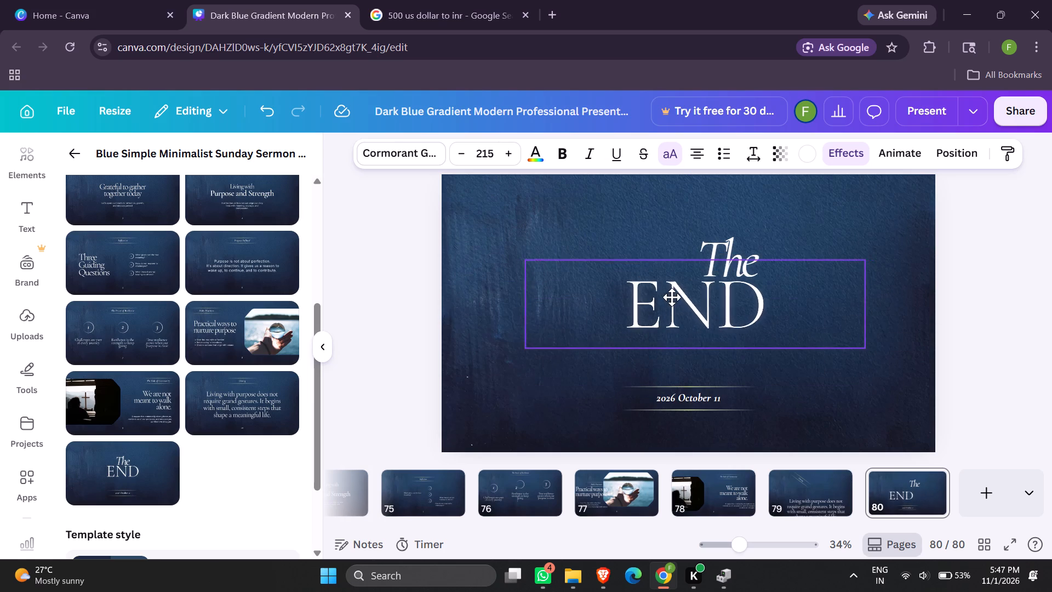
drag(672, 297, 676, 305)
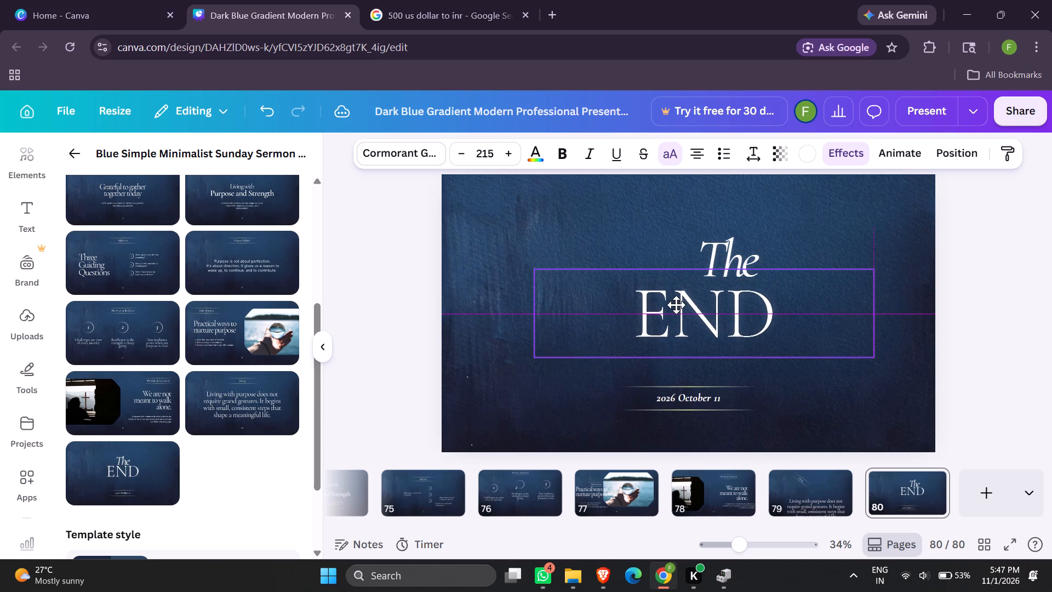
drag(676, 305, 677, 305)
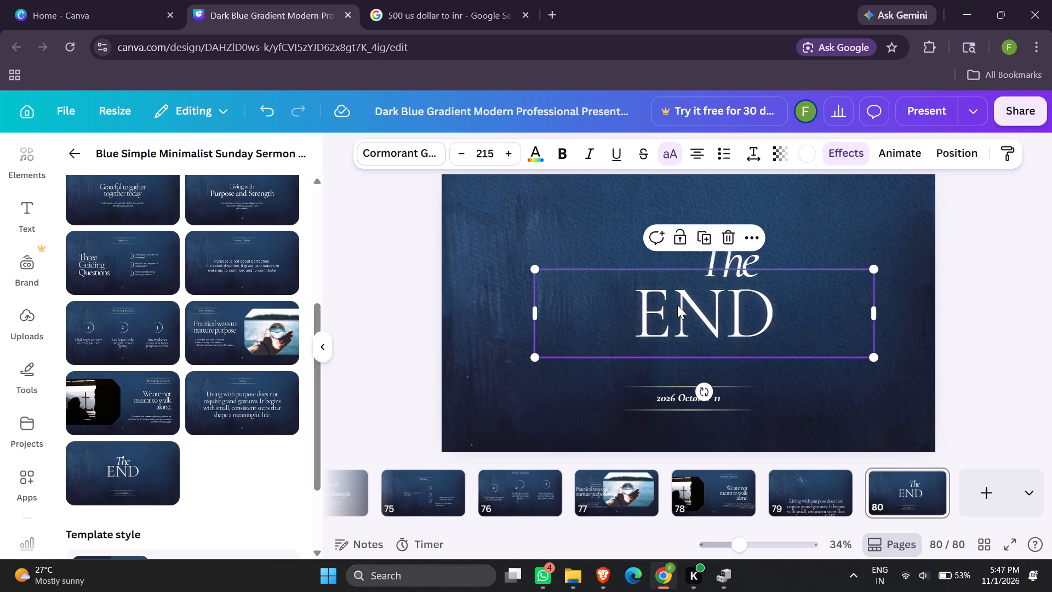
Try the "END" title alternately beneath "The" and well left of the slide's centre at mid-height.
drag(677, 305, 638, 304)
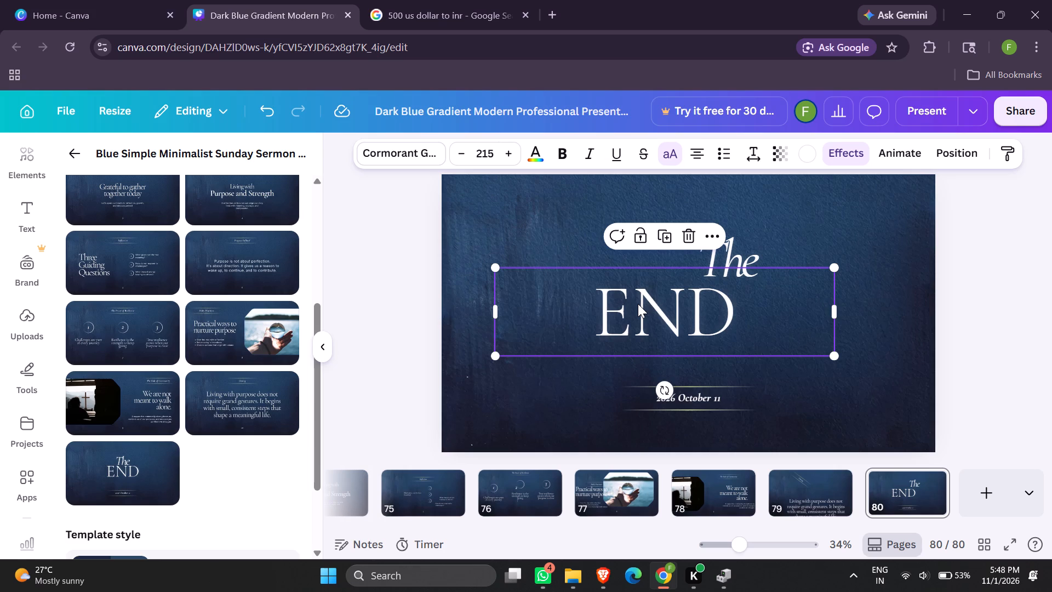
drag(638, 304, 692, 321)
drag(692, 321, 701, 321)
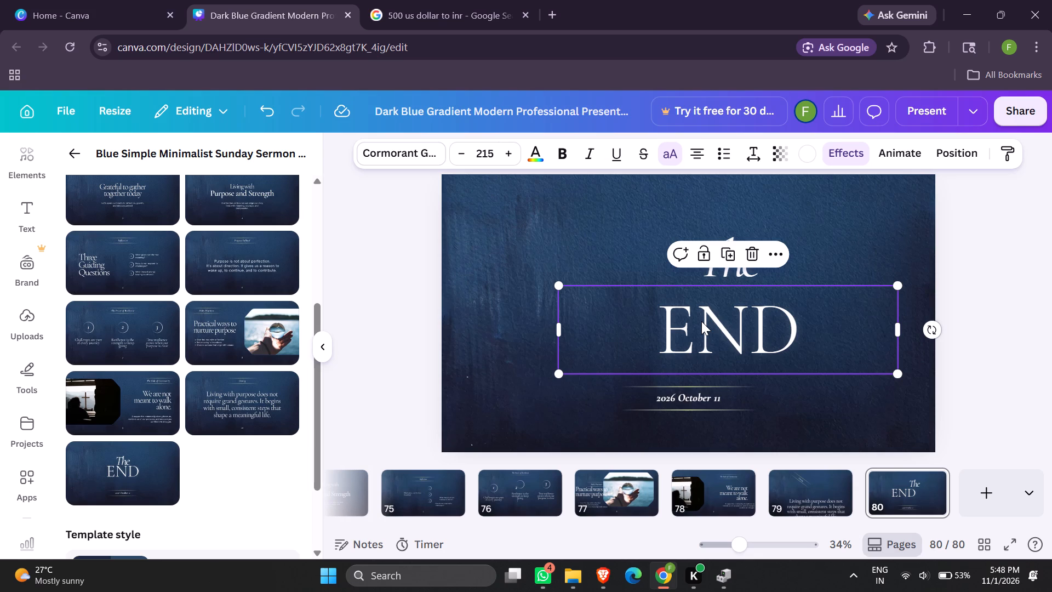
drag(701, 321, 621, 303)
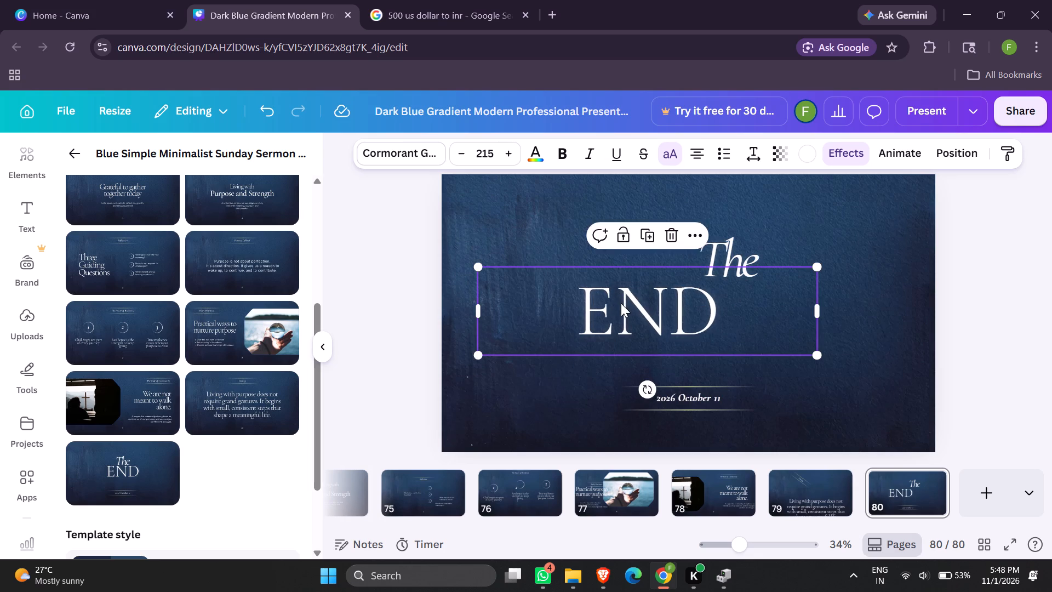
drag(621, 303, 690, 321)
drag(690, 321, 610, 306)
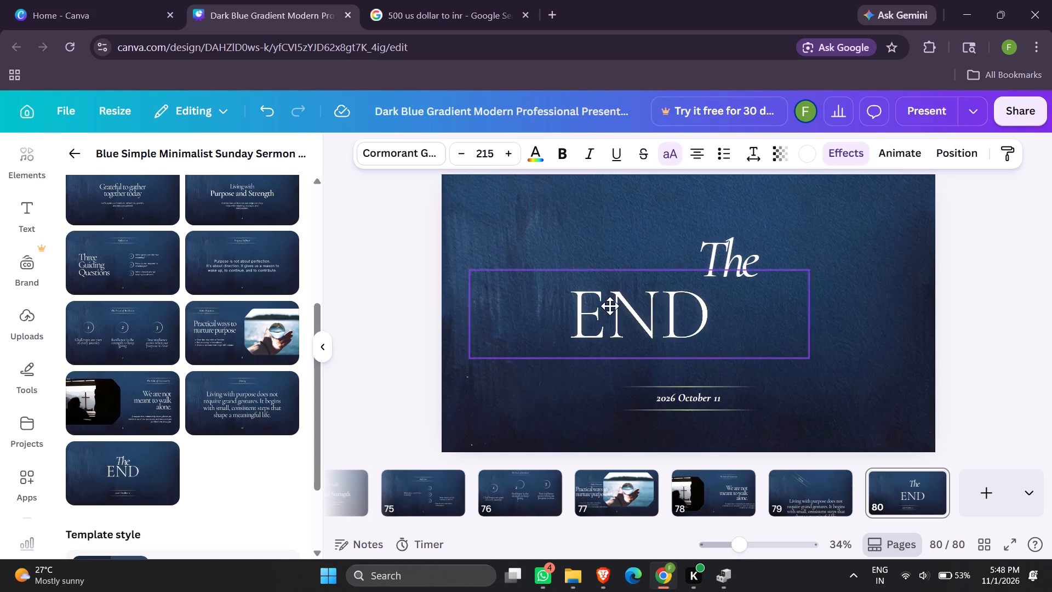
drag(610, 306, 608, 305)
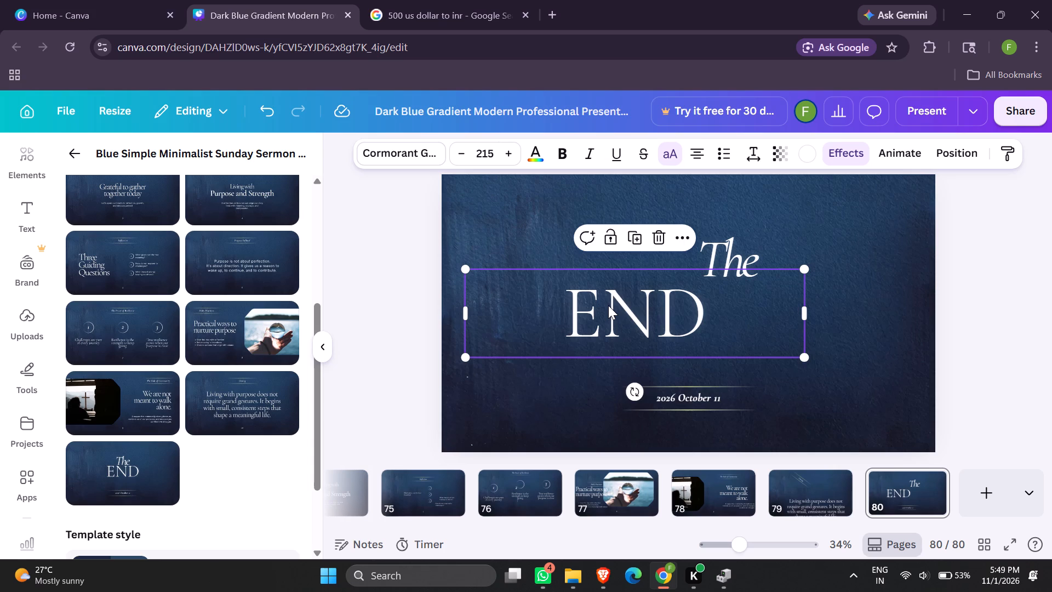
Place the "END" title slightly right of the slide's centre, below "The" and just above the date's upper line.
drag(608, 305, 644, 303)
drag(644, 303, 704, 352)
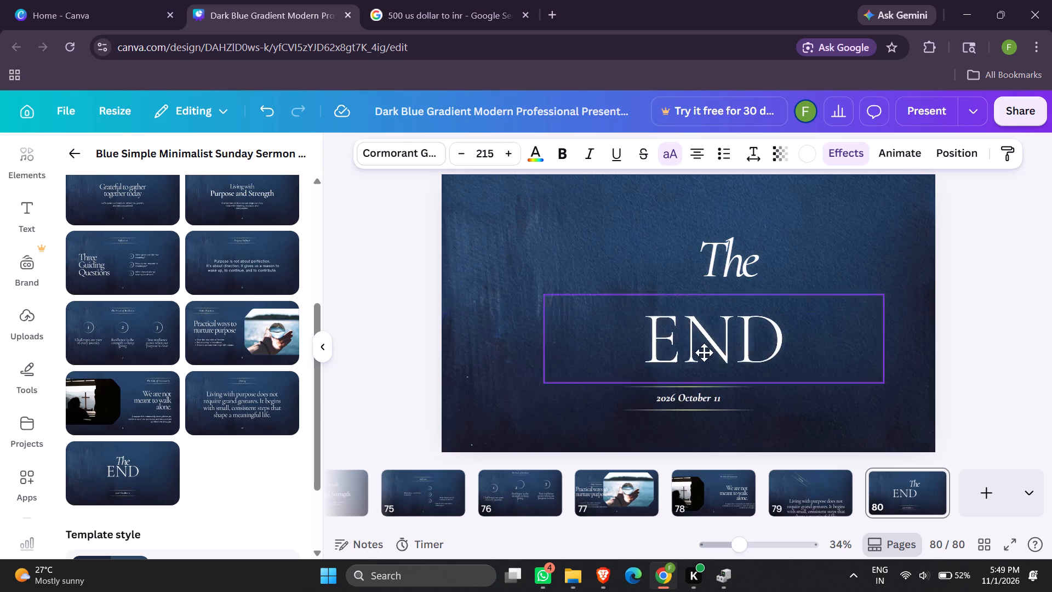
drag(704, 352, 701, 317)
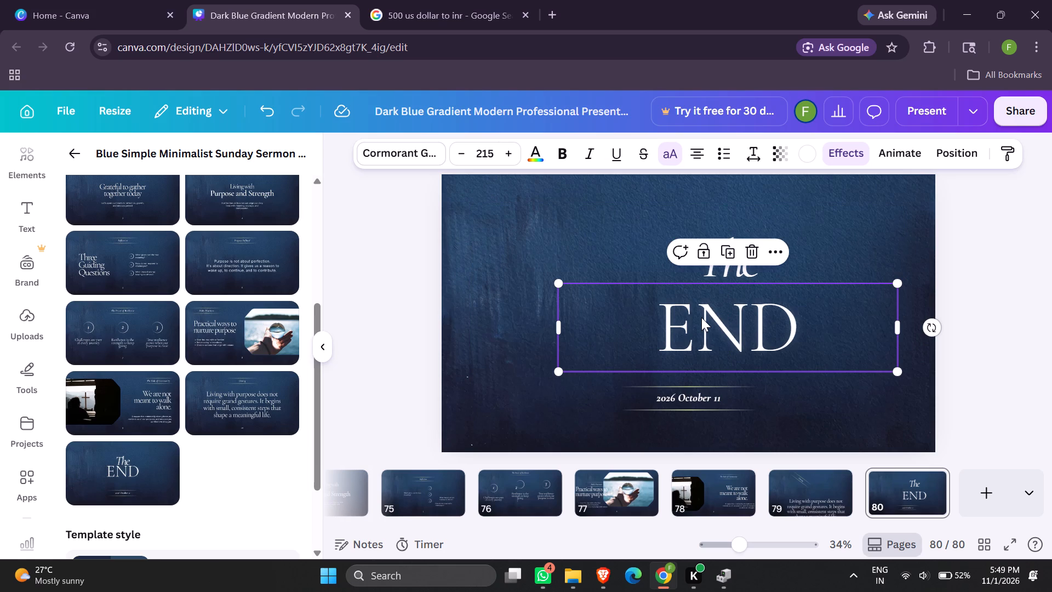
drag(701, 317, 651, 314)
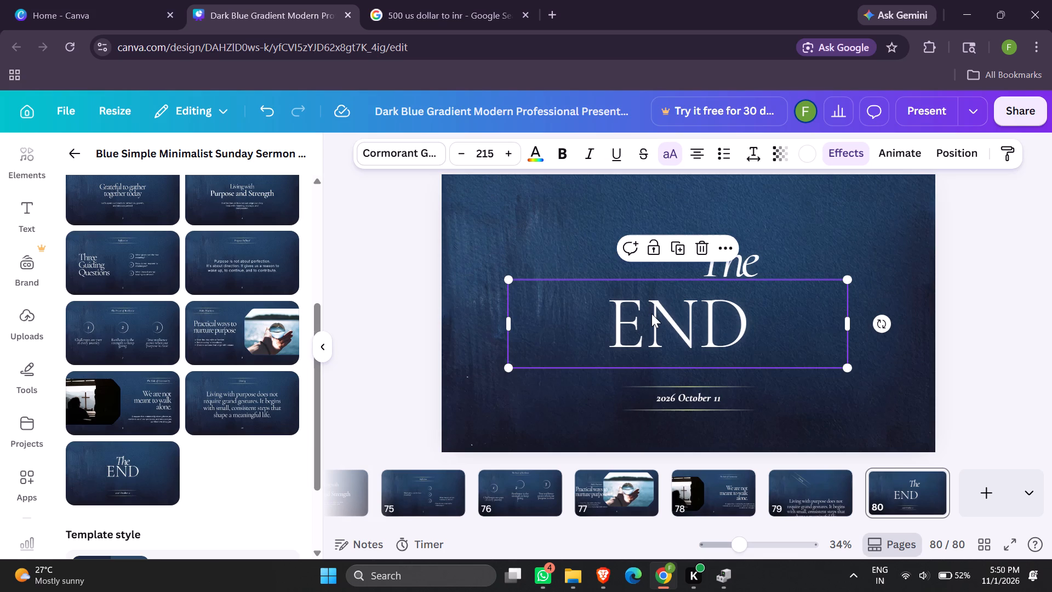
drag(651, 314, 687, 326)
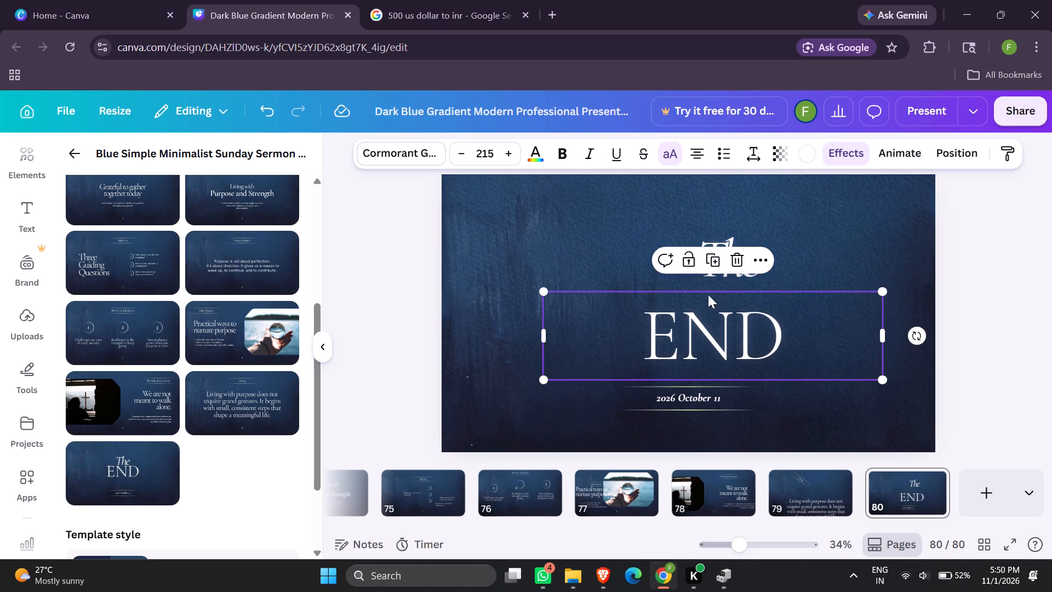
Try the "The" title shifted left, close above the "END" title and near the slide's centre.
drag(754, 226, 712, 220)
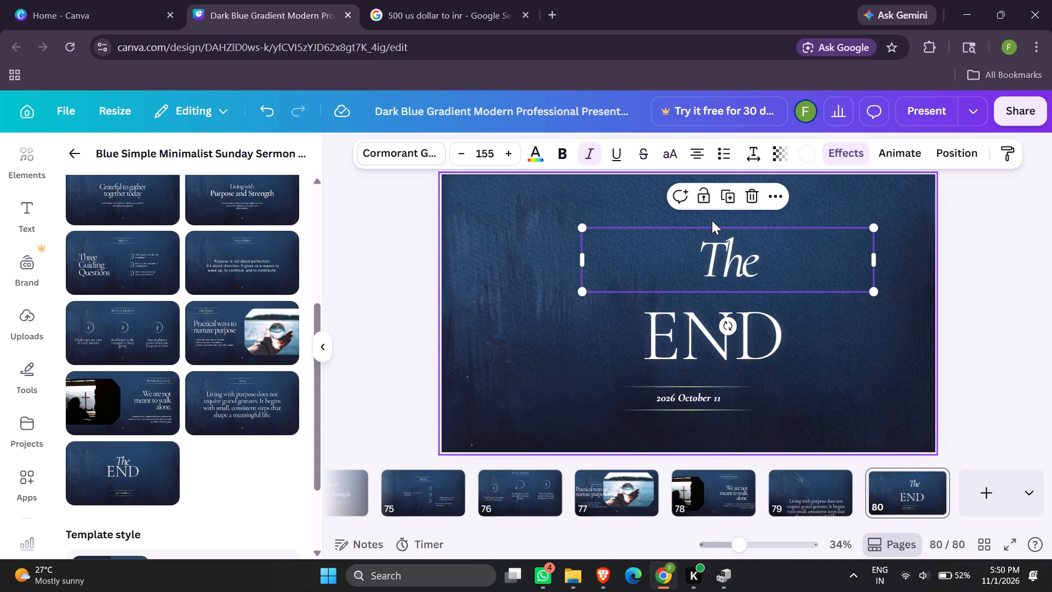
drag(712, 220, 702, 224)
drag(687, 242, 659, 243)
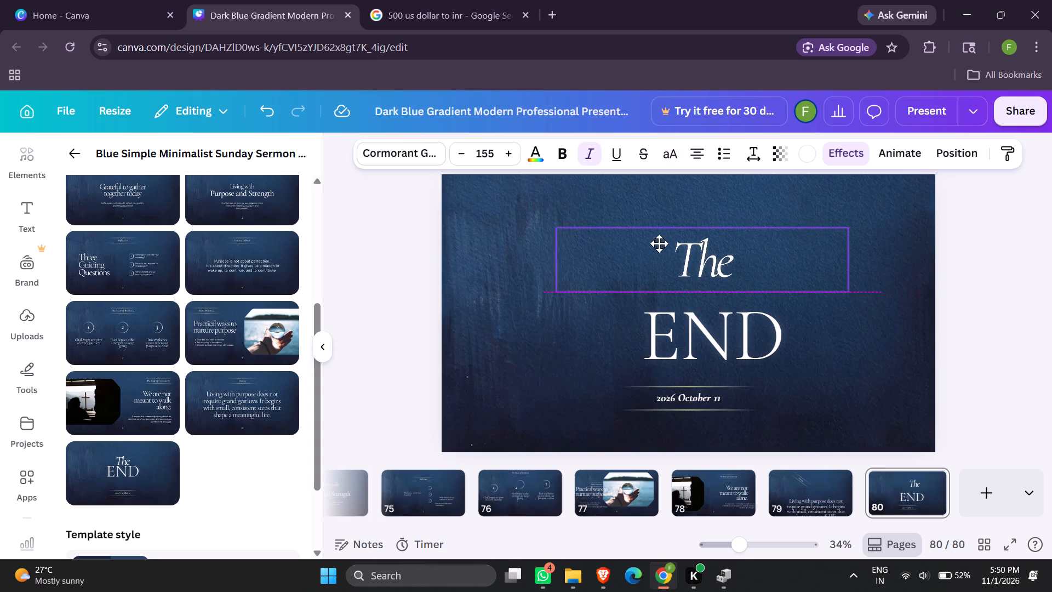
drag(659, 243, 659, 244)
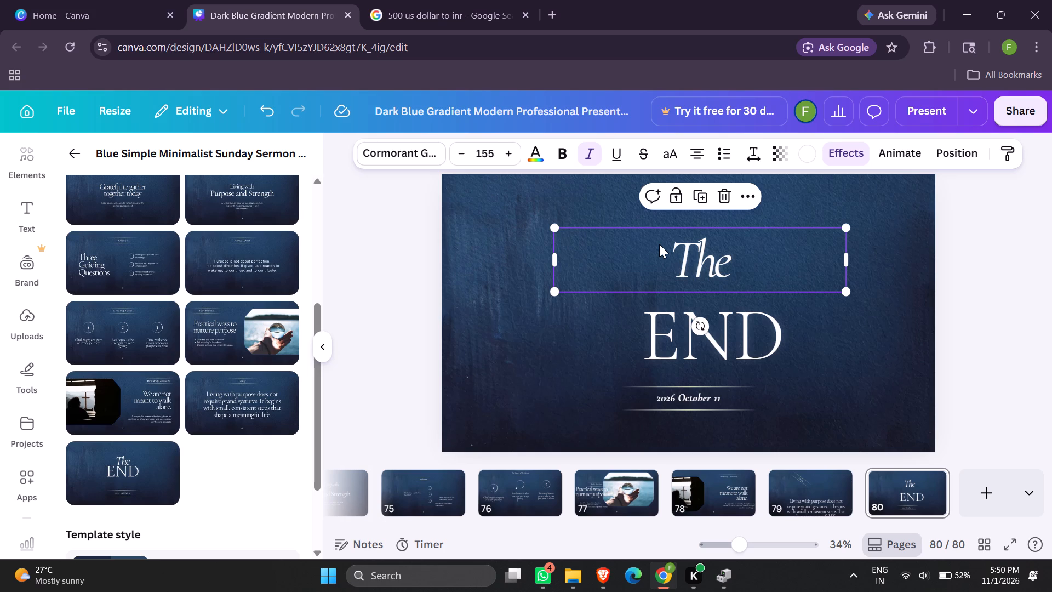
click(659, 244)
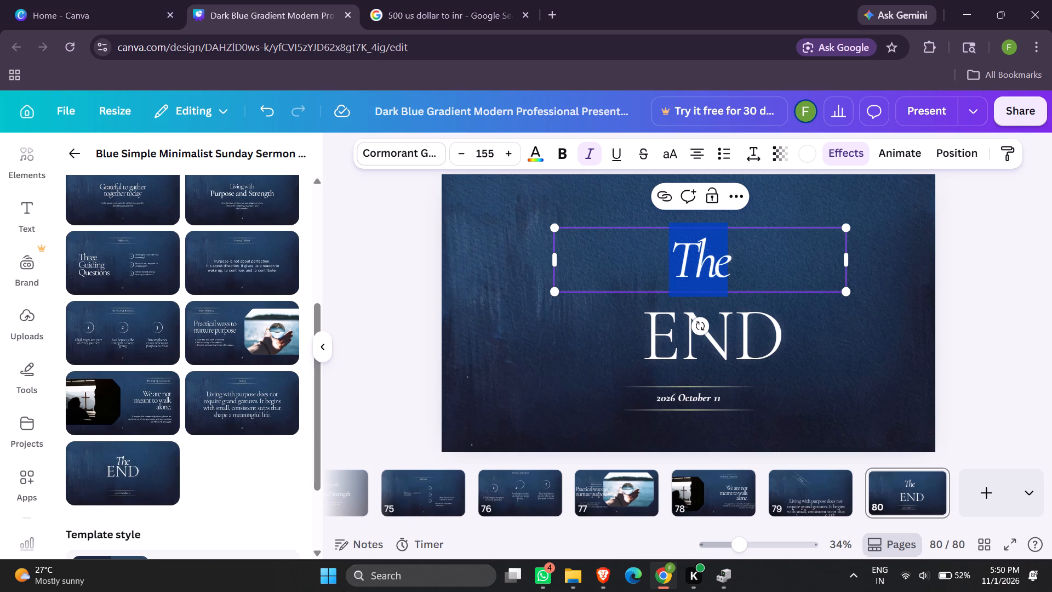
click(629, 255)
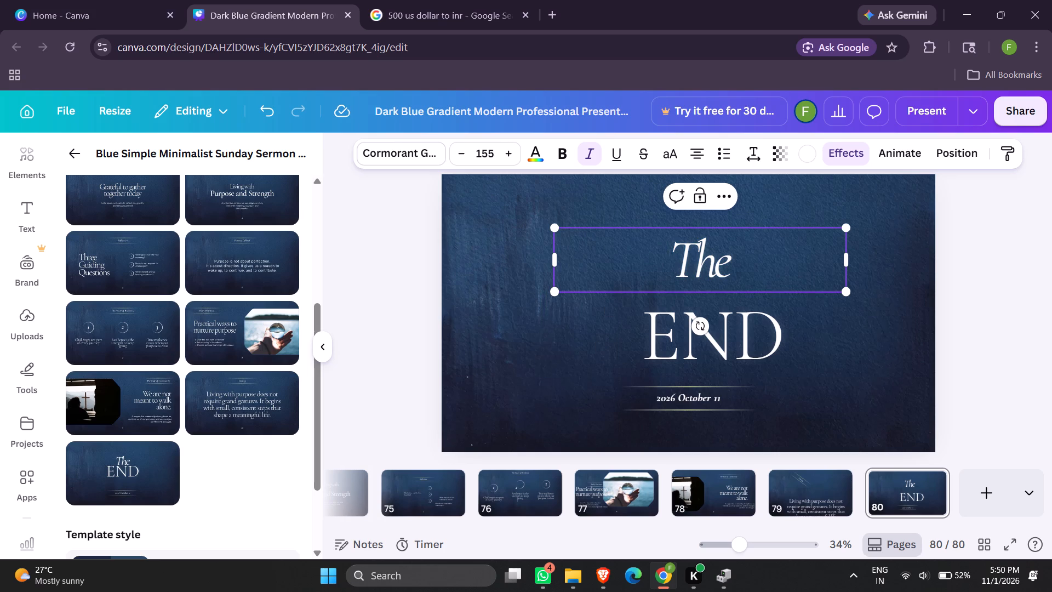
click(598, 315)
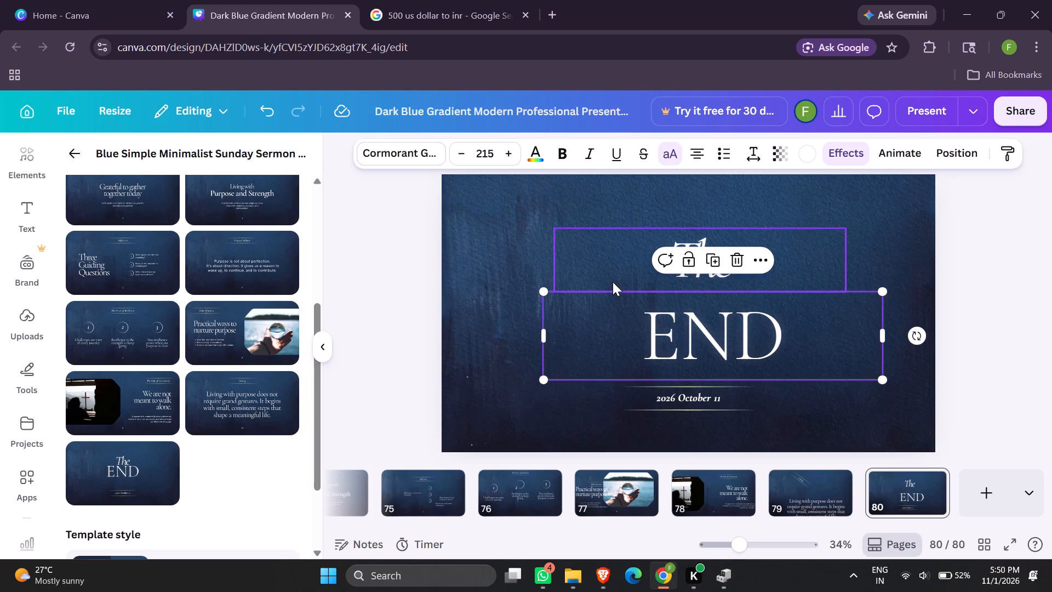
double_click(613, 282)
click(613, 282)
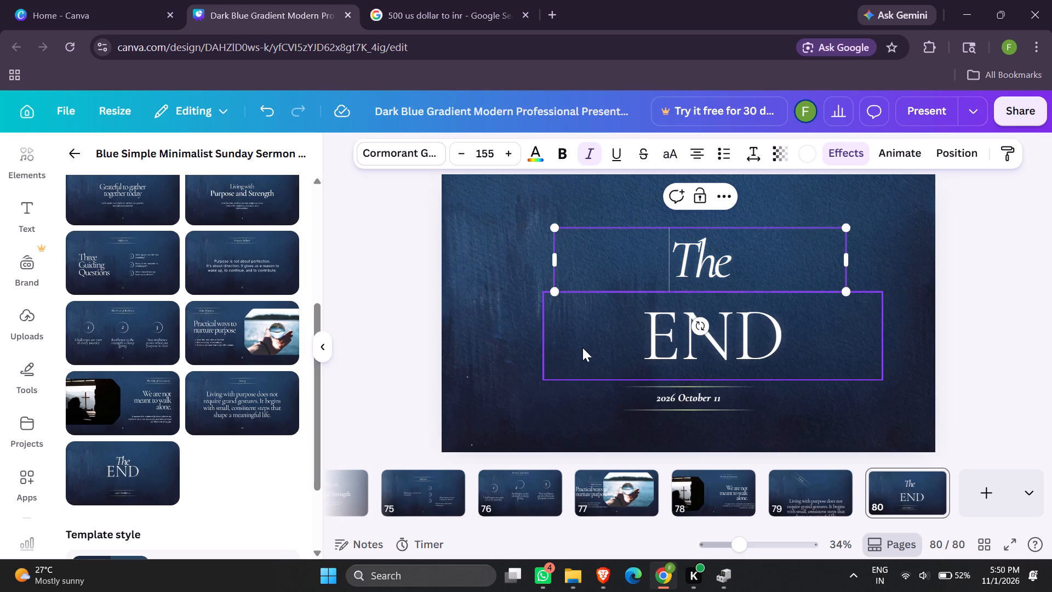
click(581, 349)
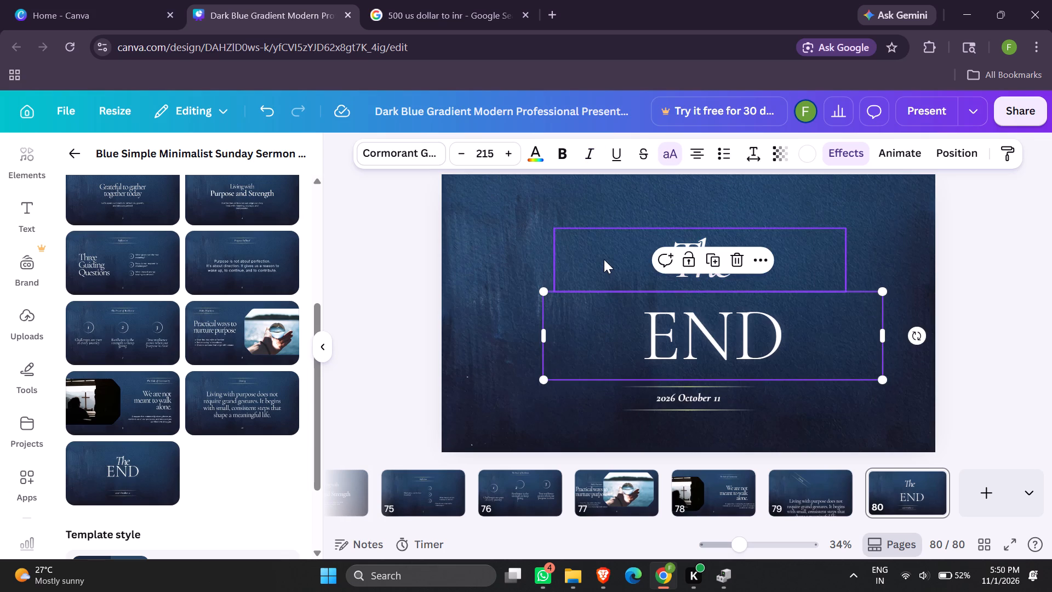
Raise the "The" title near the slide's top edge, slightly left of centre and above the start of "END".
drag(604, 259, 564, 241)
drag(564, 241, 593, 232)
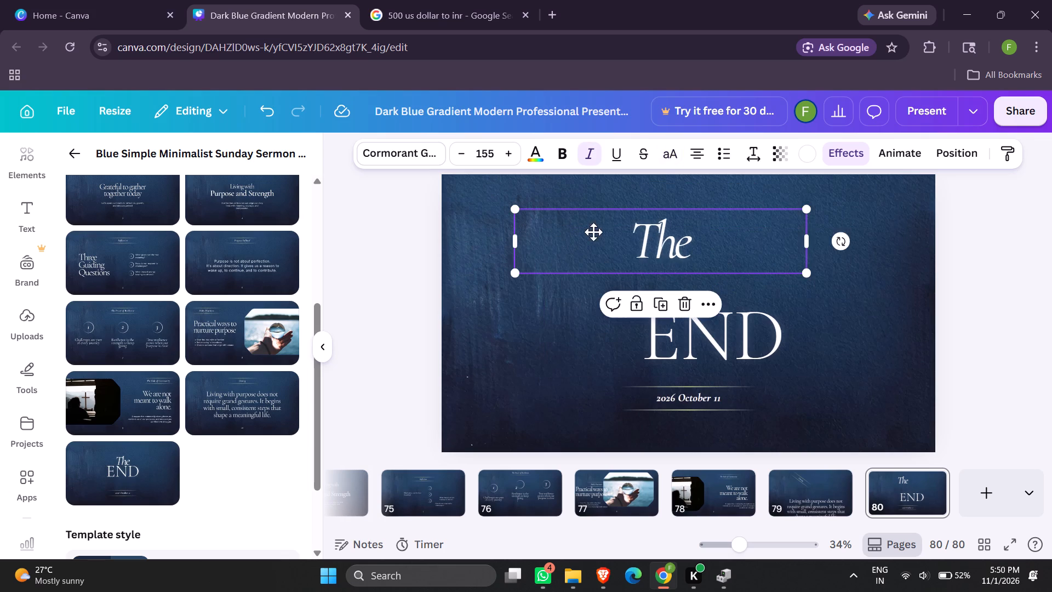
drag(593, 232, 650, 226)
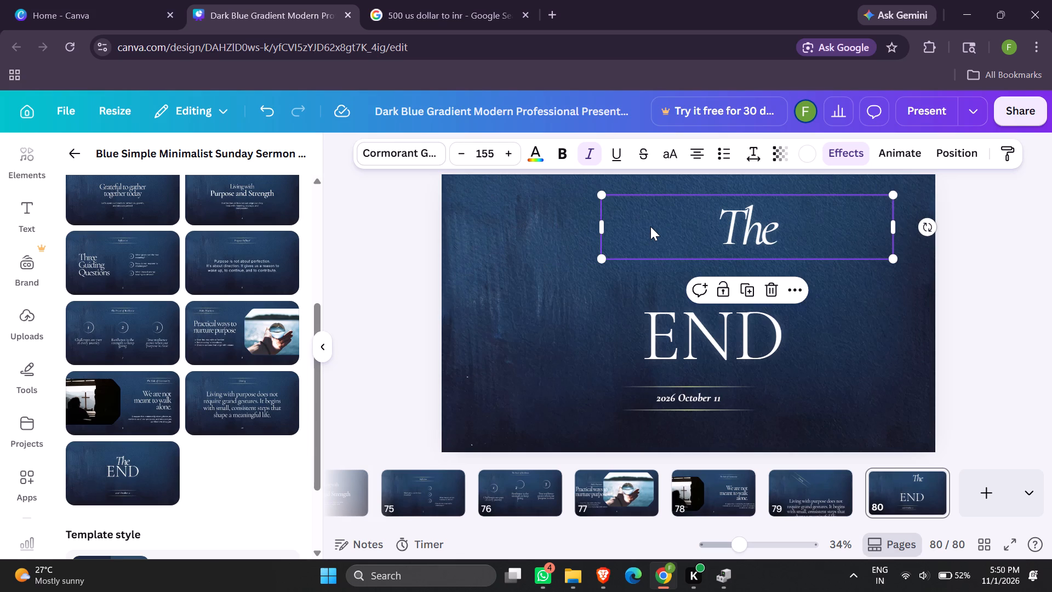
drag(650, 226, 628, 225)
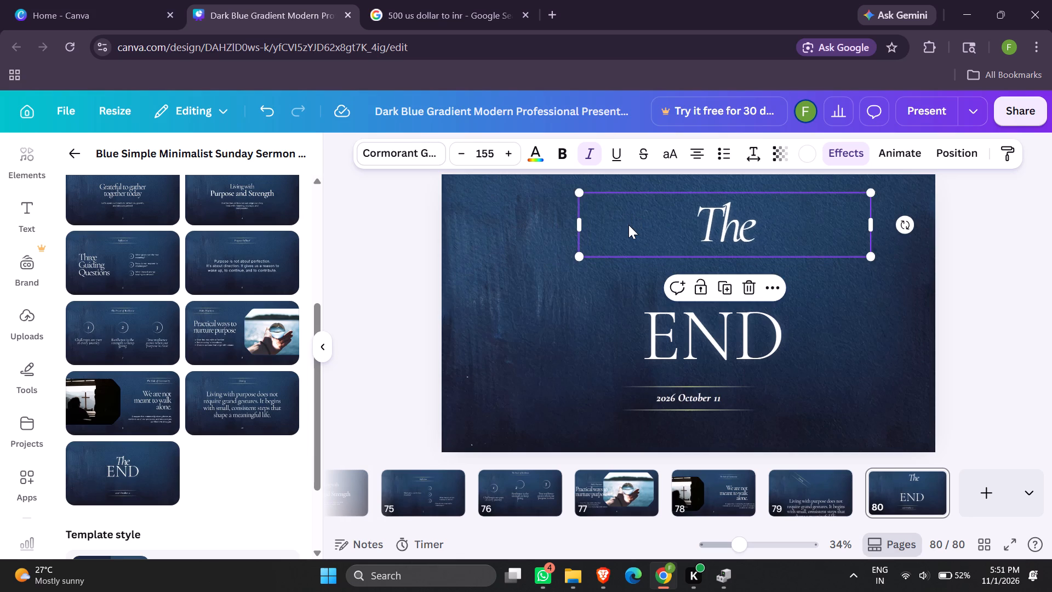
drag(628, 225, 550, 224)
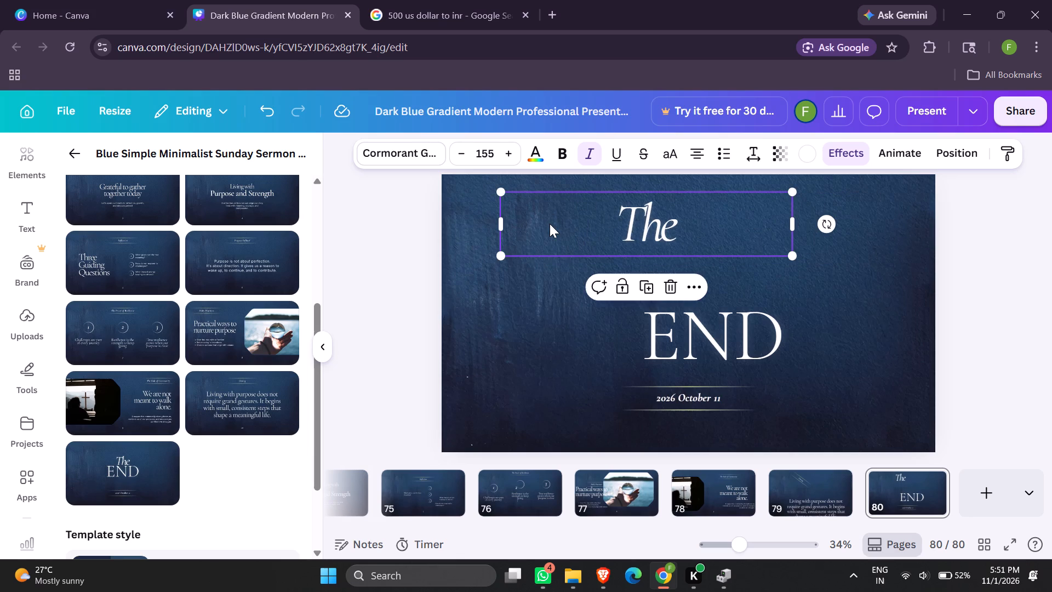
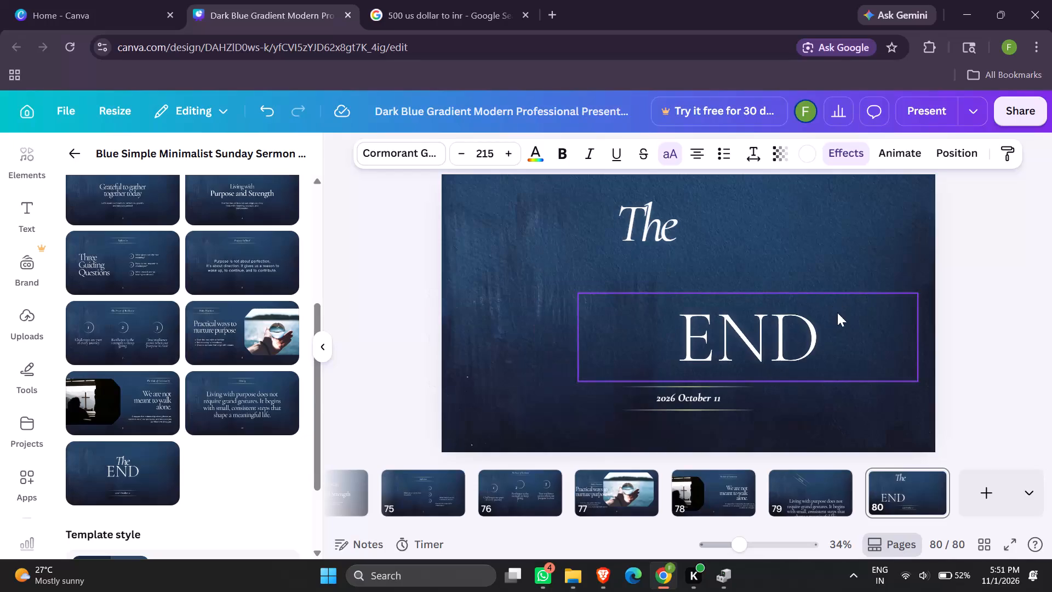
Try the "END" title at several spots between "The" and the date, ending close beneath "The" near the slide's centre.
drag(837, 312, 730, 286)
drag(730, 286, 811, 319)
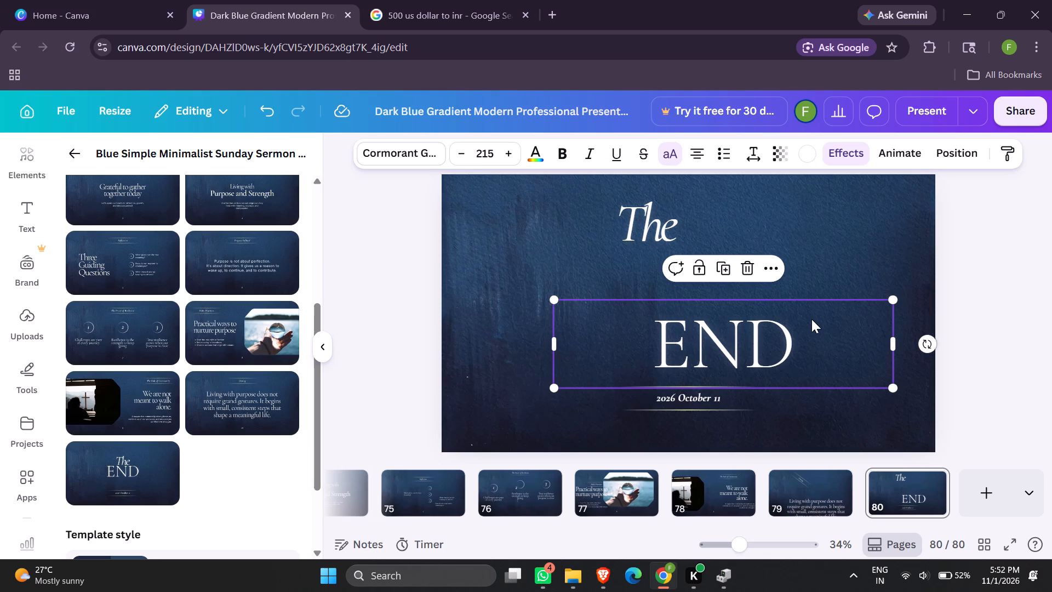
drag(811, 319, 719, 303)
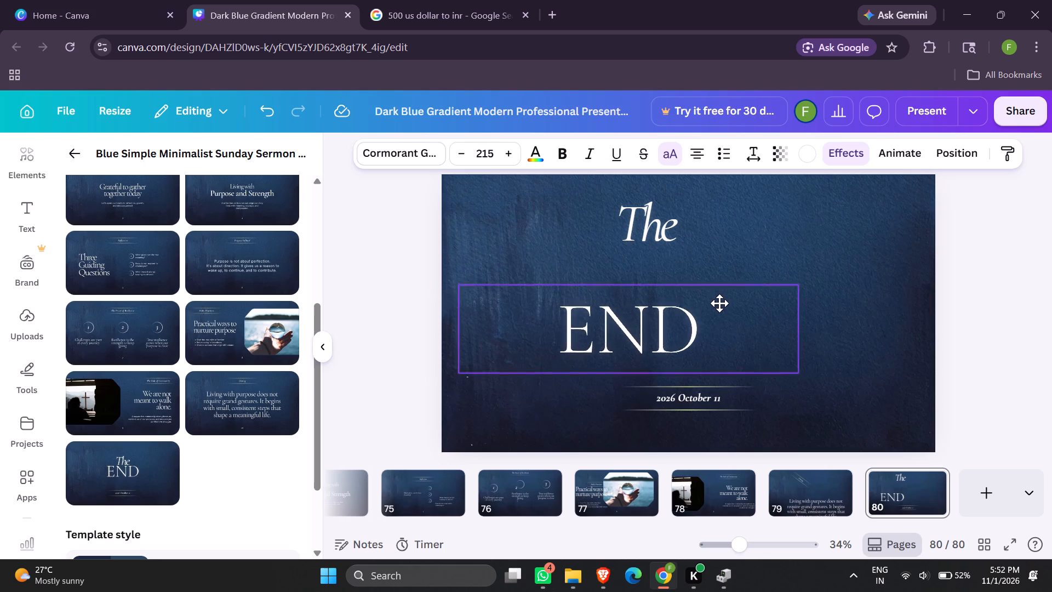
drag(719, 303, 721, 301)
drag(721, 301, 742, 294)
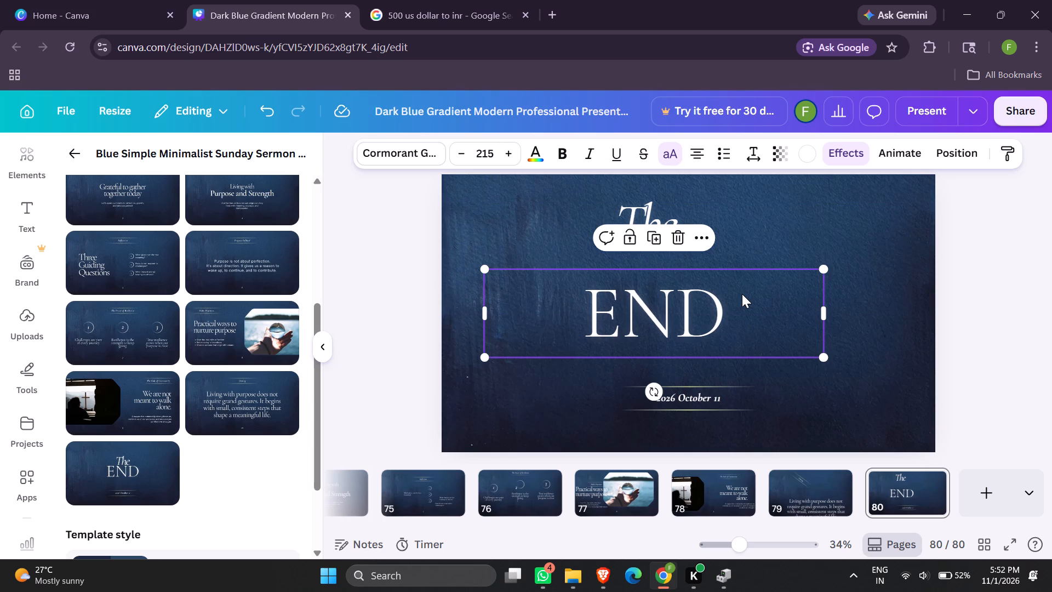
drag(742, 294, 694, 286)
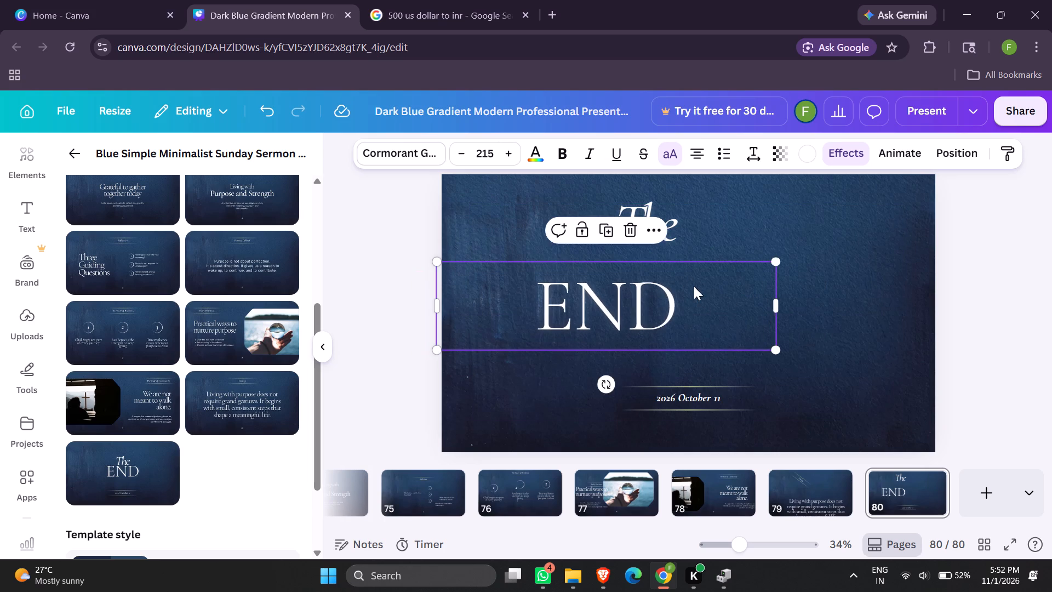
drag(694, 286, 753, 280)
Replace the "END" title text with "YO" on page 80.
double_click(753, 280)
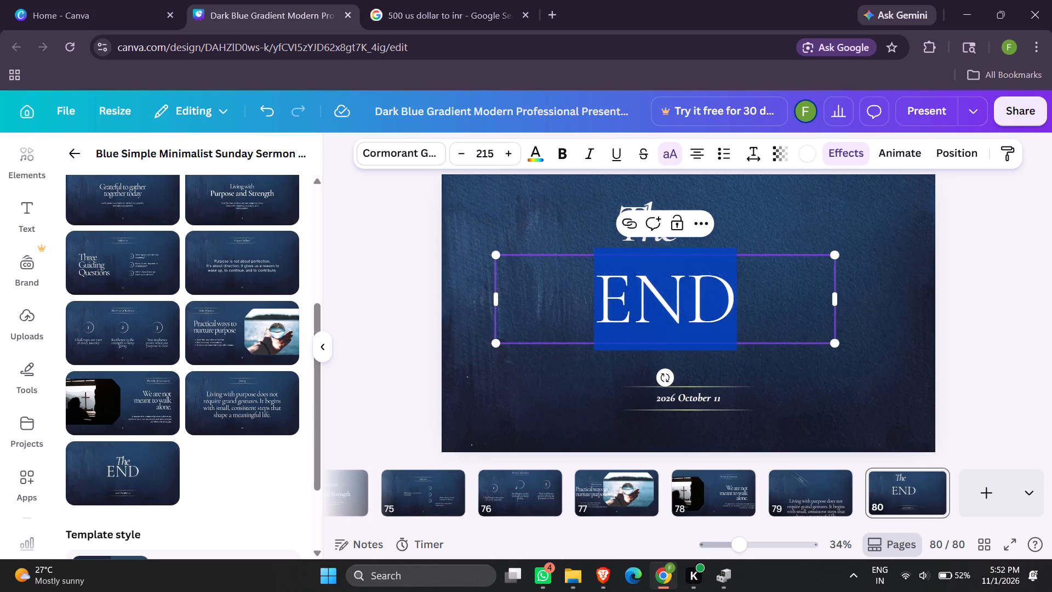
text(yo)
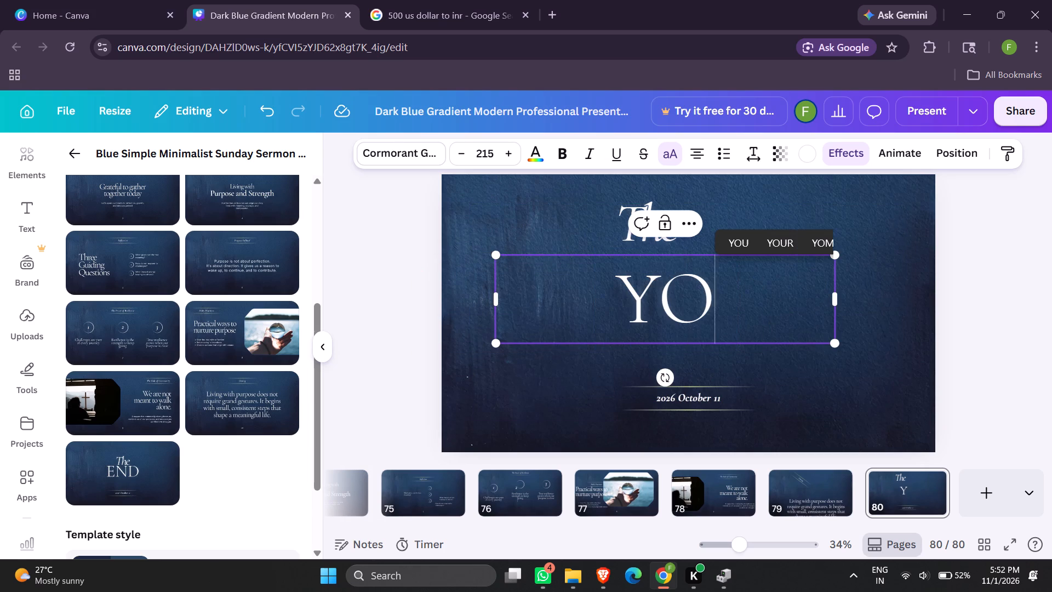
click(832, 380)
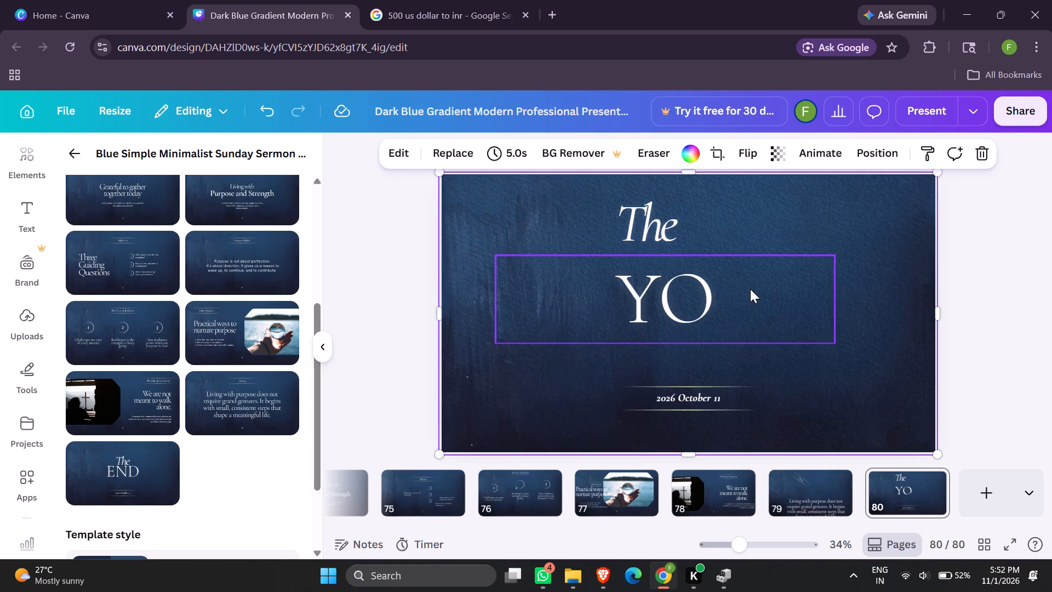
Move the "YO" title well right of the slide's centre at mid-height, below and to the right of "The".
drag(695, 294, 660, 296)
drag(660, 296, 696, 291)
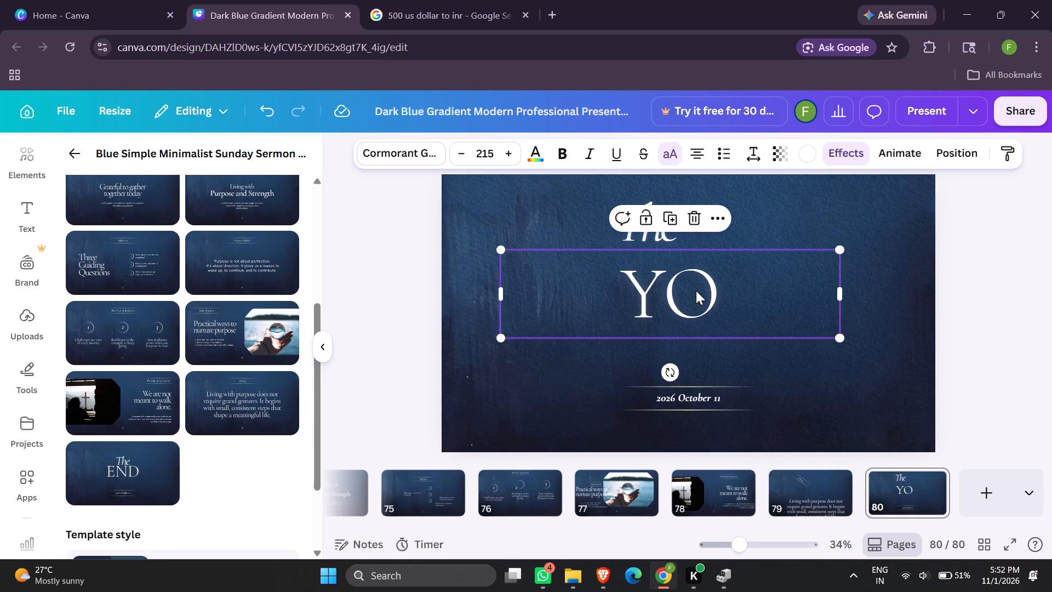
drag(696, 291, 648, 284)
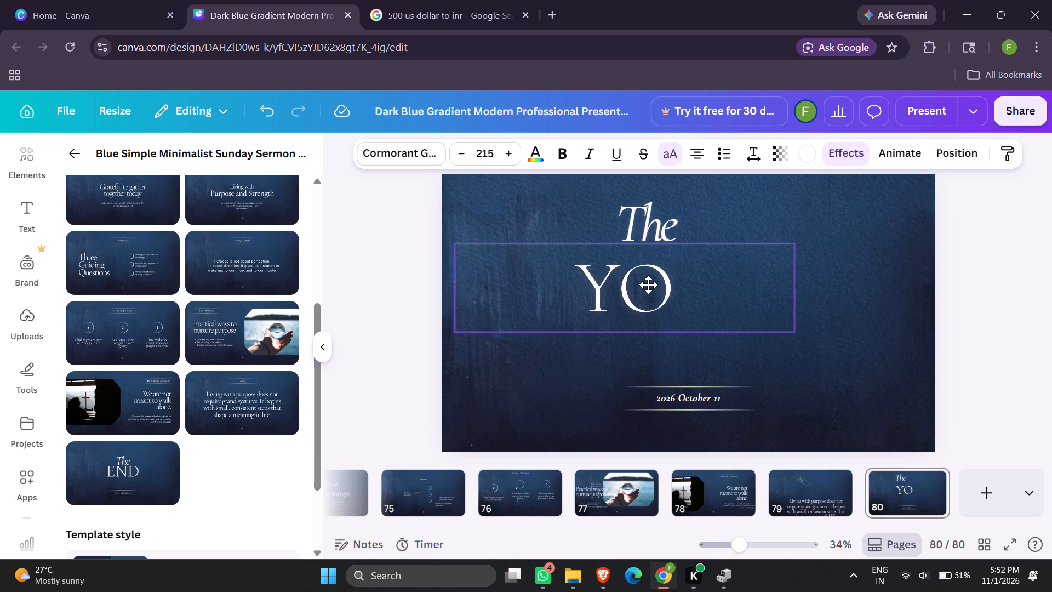
drag(648, 284, 827, 299)
click(827, 299)
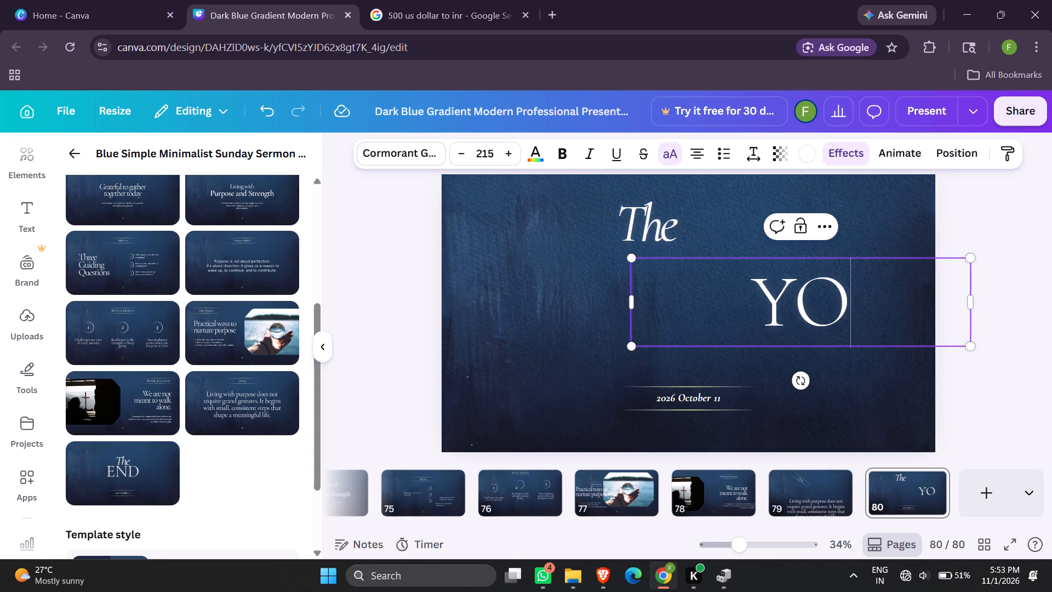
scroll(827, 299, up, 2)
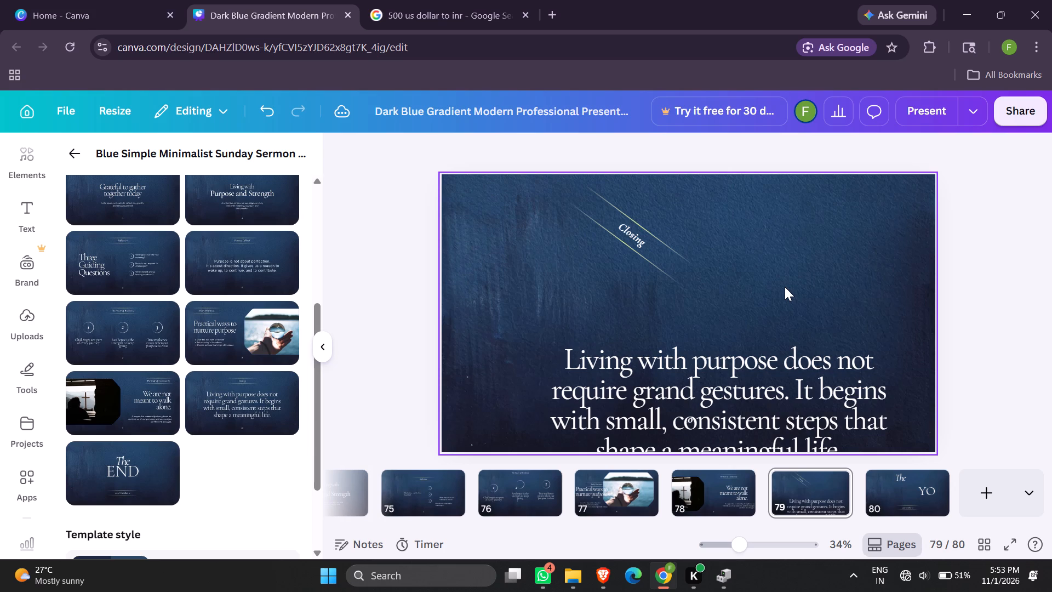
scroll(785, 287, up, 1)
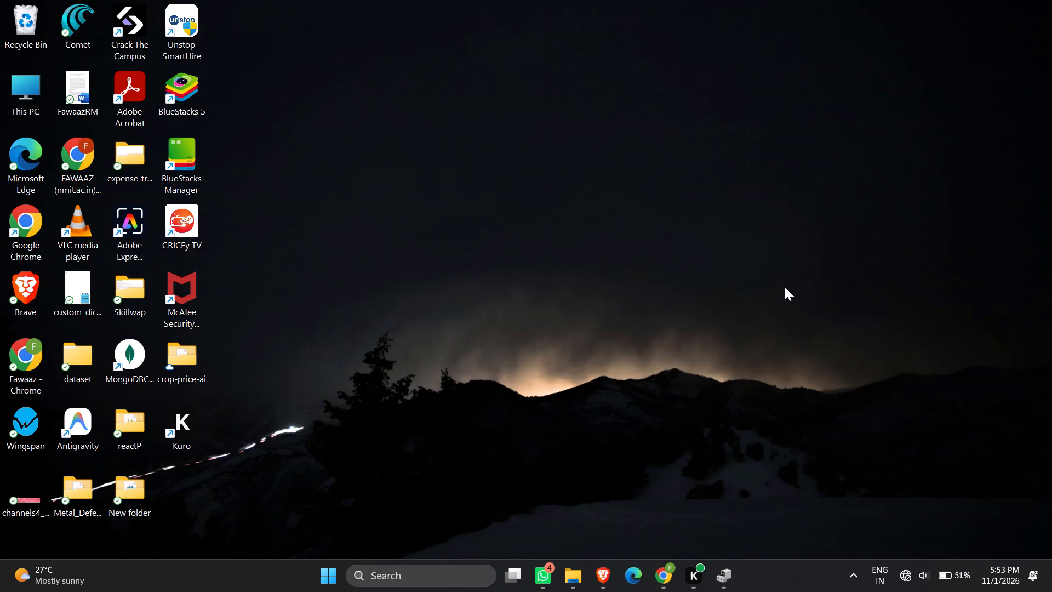